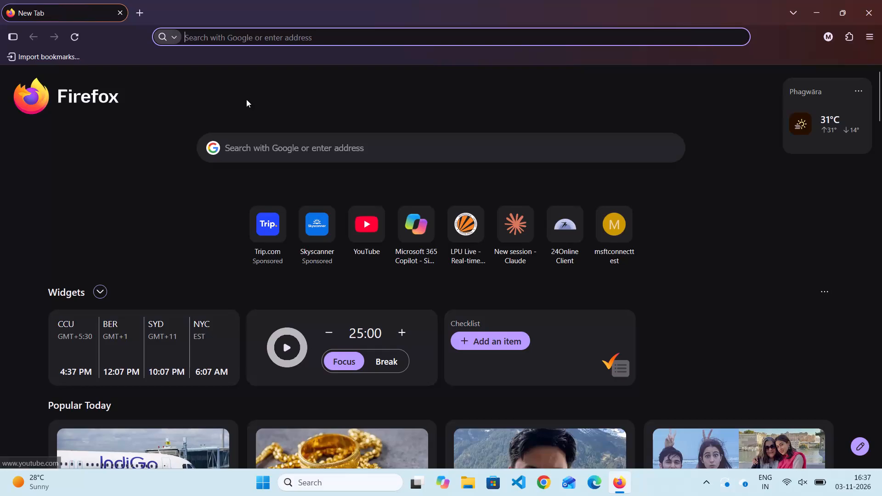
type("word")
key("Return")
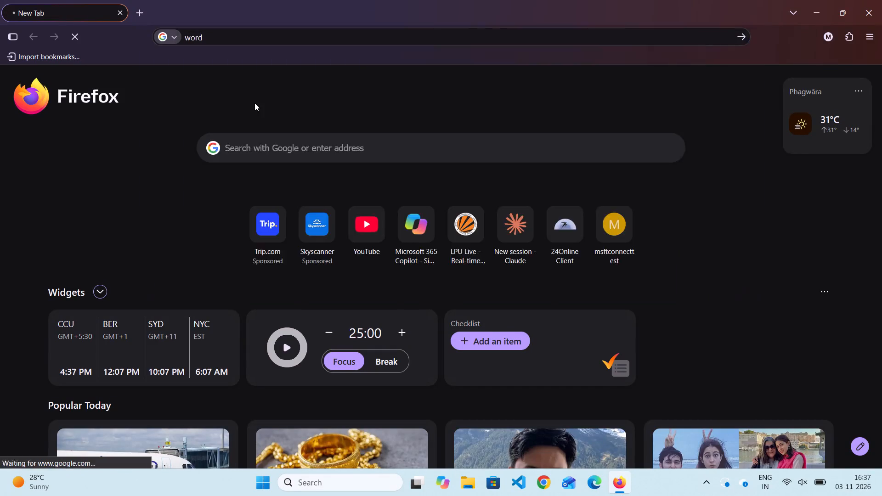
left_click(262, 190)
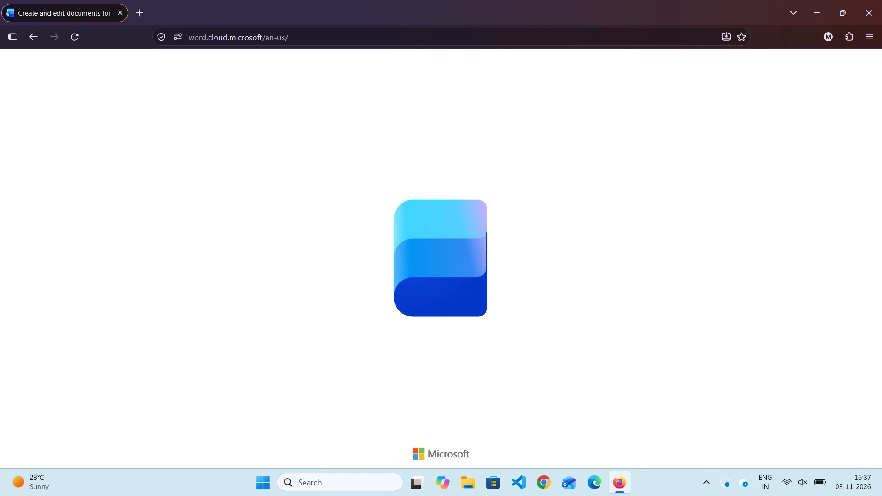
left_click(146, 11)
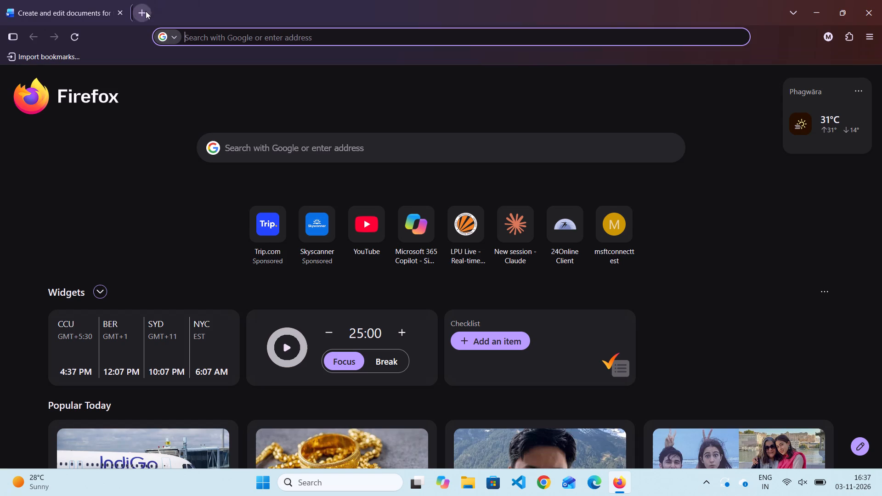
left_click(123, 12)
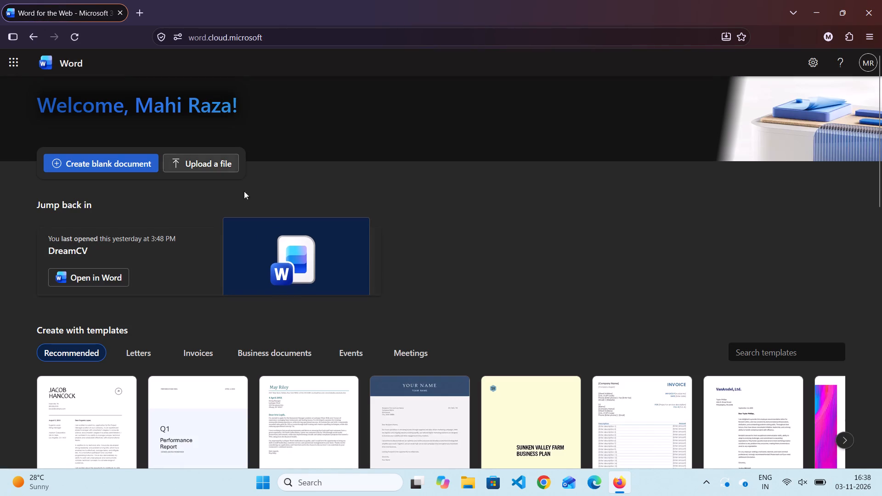
Open the recently used DreamCV document for editing.
double_click(262, 234)
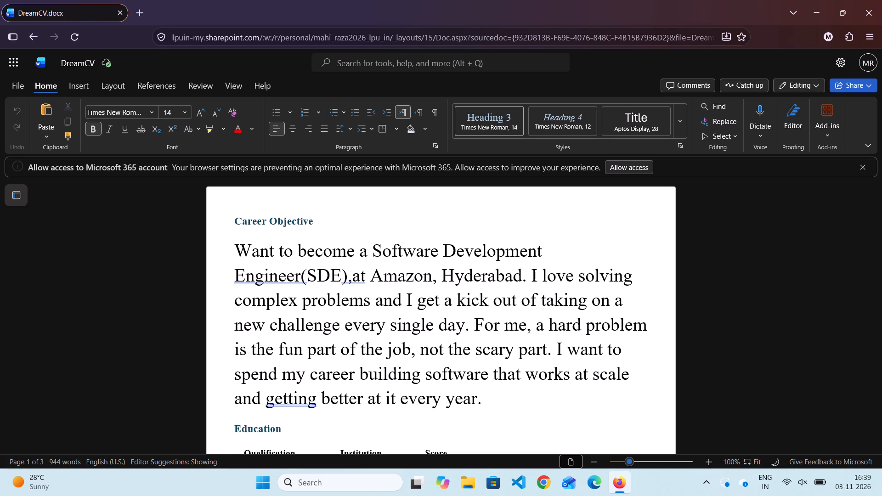
Review the DreamCV document from the career objective through the project section to the career goals and closing paragraph.
scroll(531, 249, "down", 5)
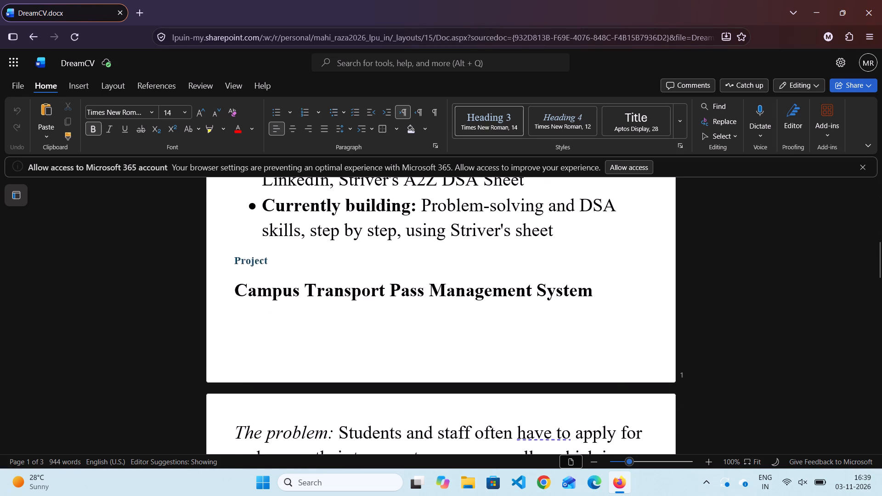
scroll(531, 249, "down", 12)
scroll(531, 249, "up", 14)
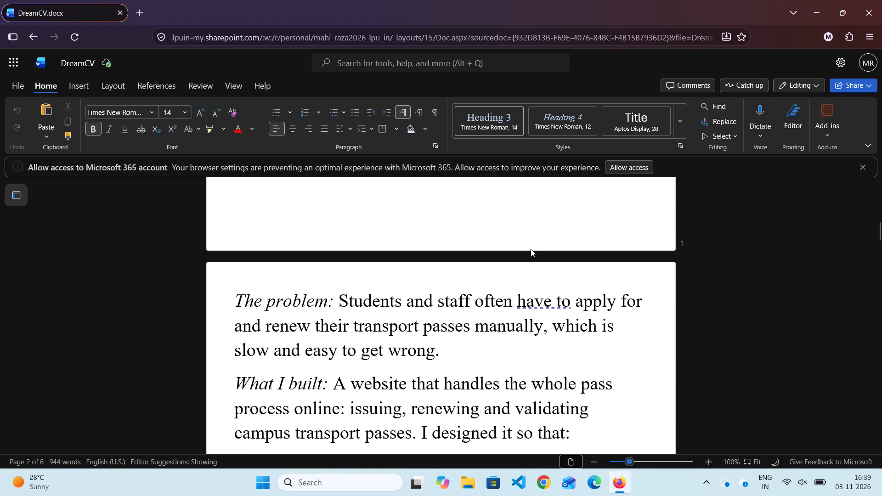
scroll(531, 249, "down", 20)
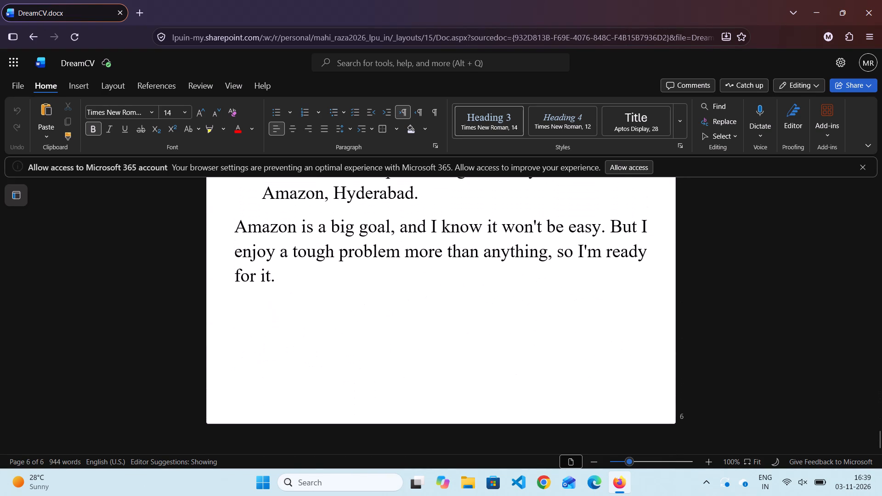
scroll(531, 249, "up", 3)
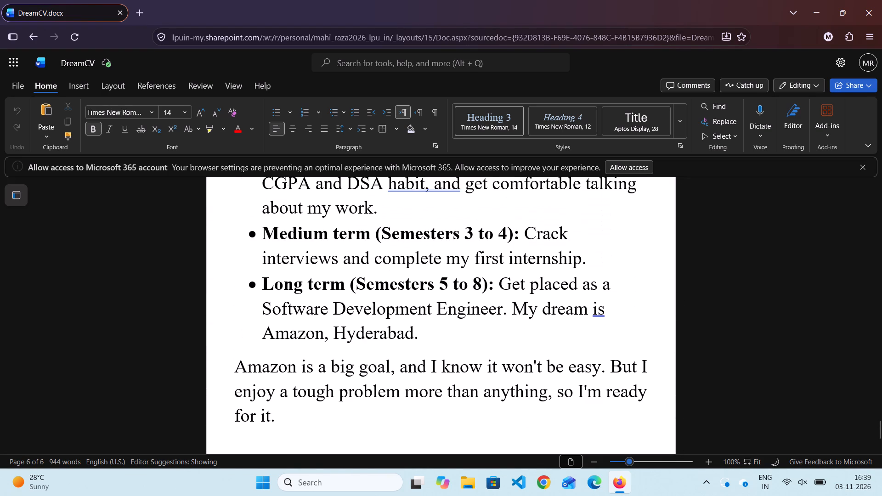
scroll(531, 249, "up", 1)
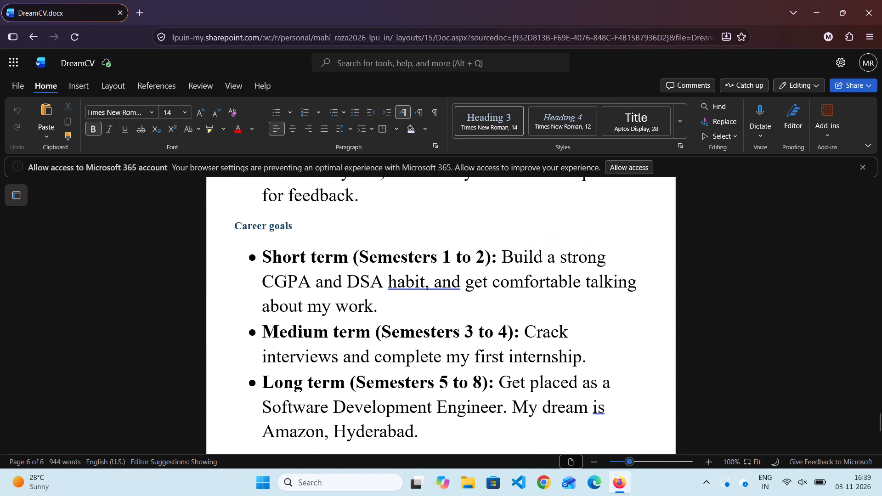
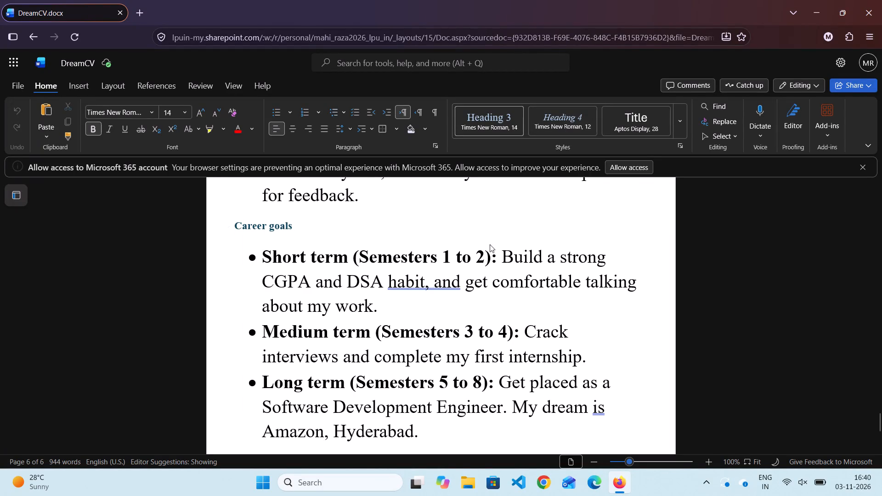
Go back to the Career Objective section at the beginning of the DreamCV document.
scroll(516, 208, "up", 12)
scroll(516, 208, "up", 10)
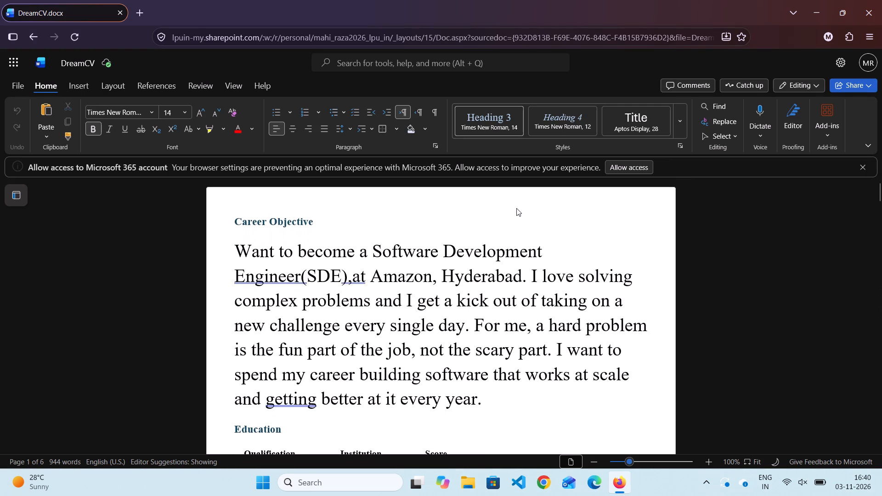
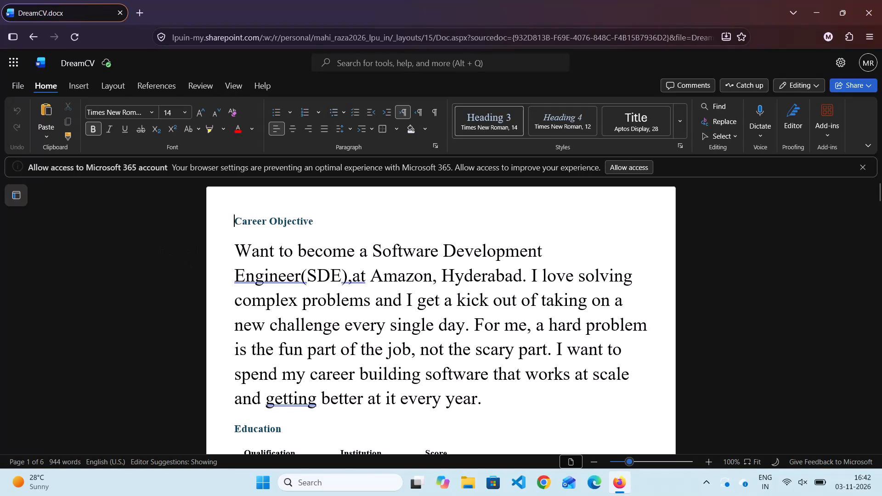
Copy the full Career Objective paragraph, from "Want to become a Software Development Engineer" to "every year.".
left_click_drag(234, 244, 449, 429)
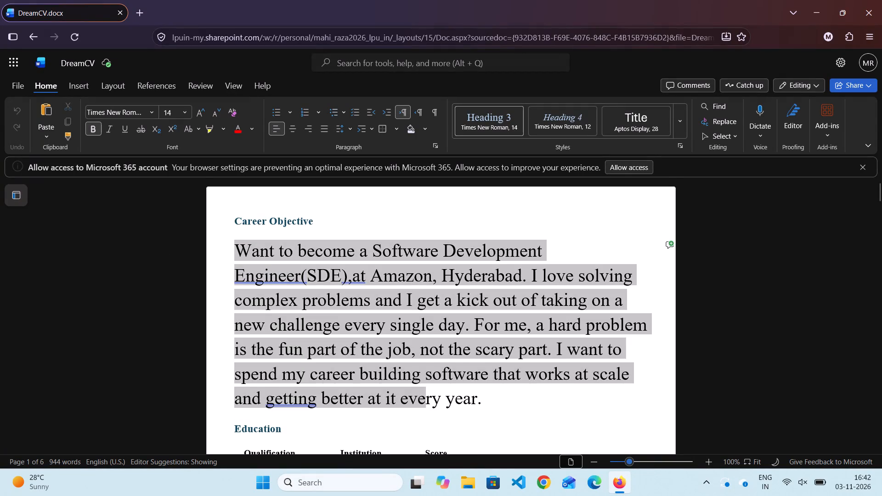
left_click_drag(449, 429, 500, 341)
key("ctrl+c")
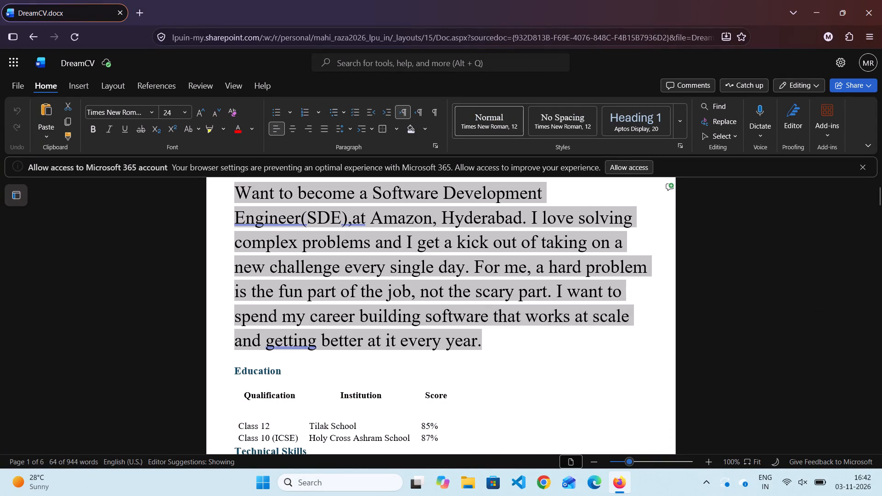
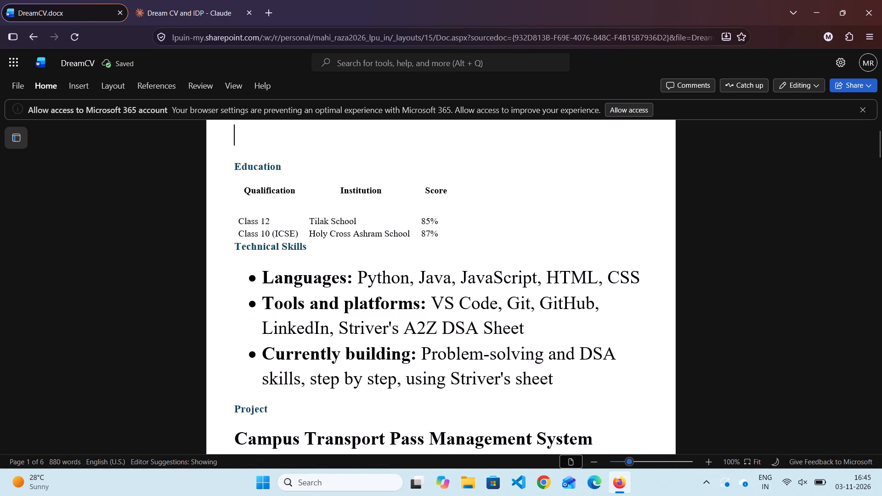
key("ctrl+v")
scroll(504, 308, "up", 5)
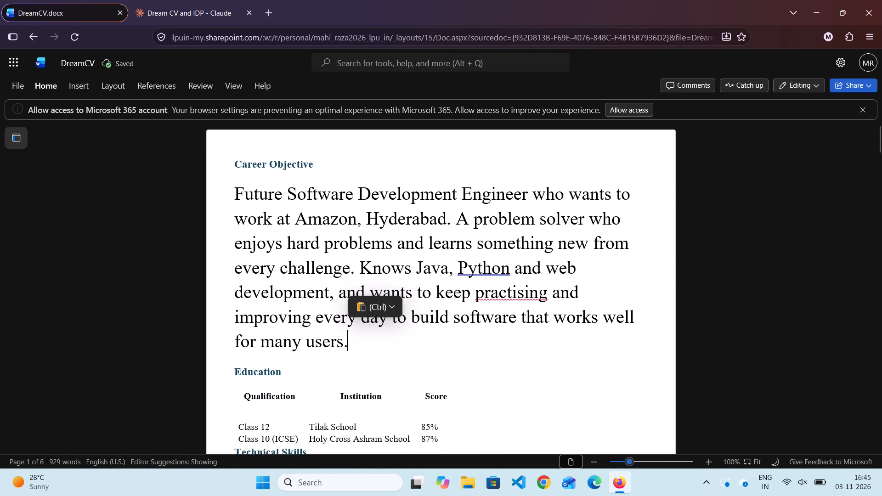
scroll(504, 308, "up", 1)
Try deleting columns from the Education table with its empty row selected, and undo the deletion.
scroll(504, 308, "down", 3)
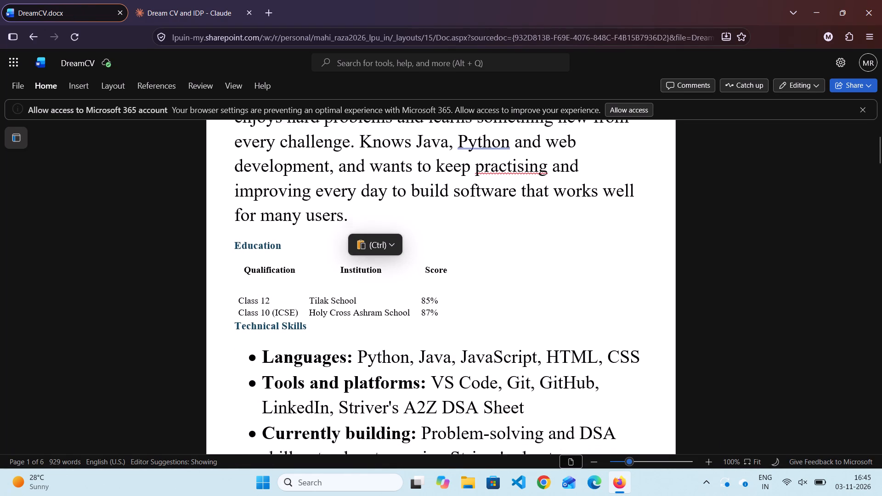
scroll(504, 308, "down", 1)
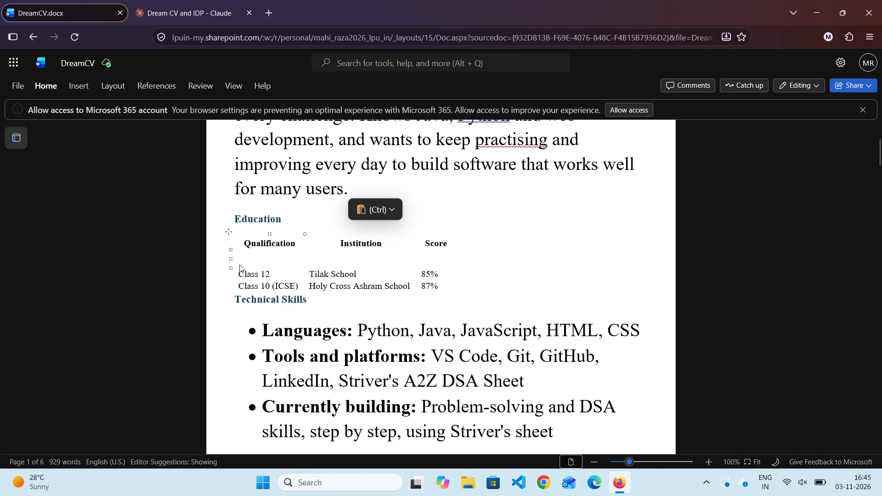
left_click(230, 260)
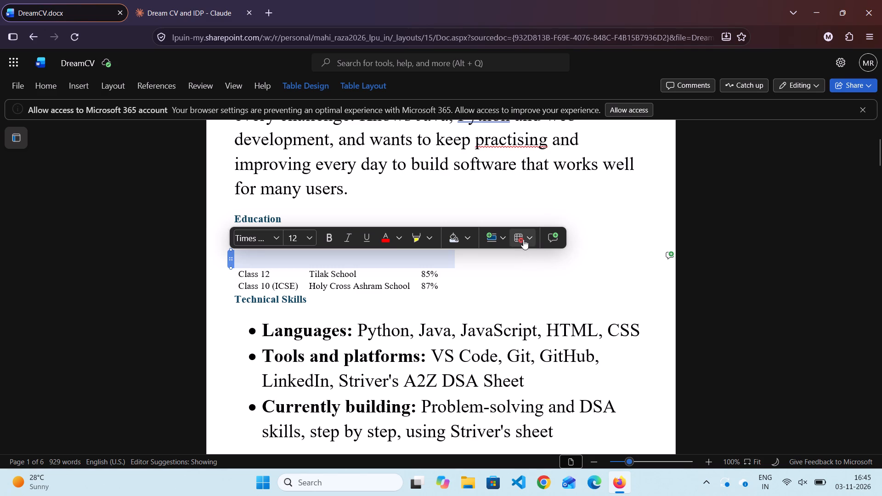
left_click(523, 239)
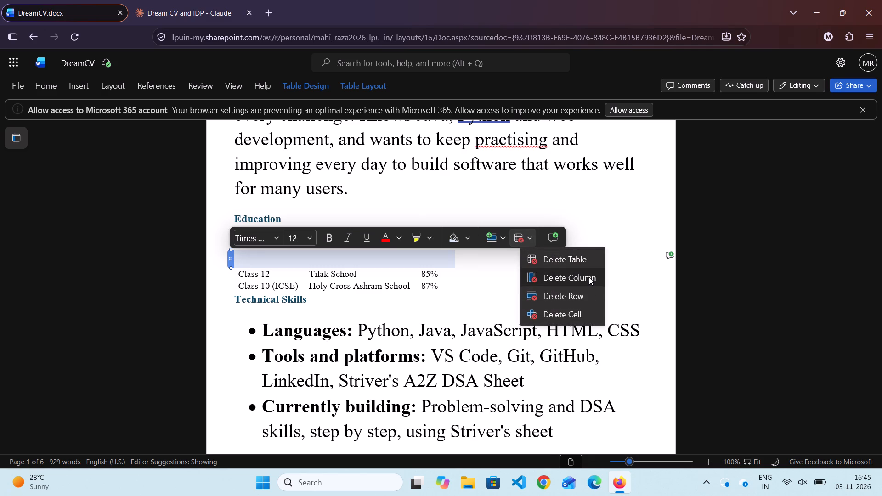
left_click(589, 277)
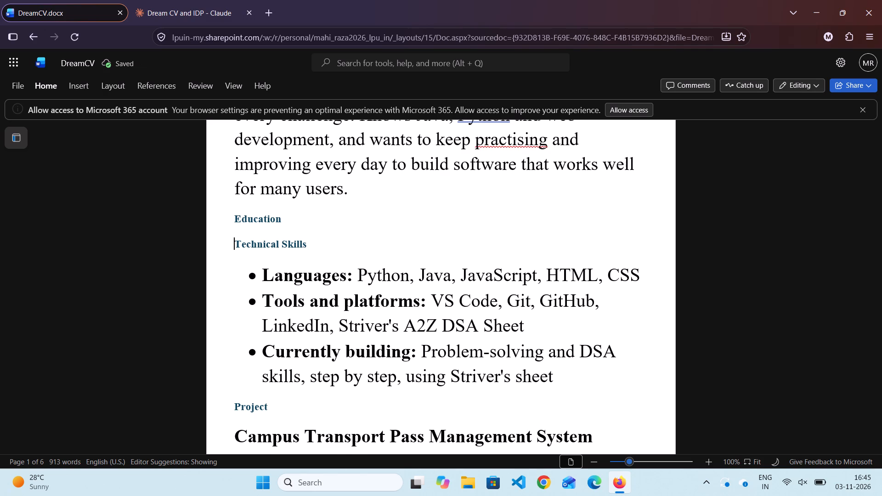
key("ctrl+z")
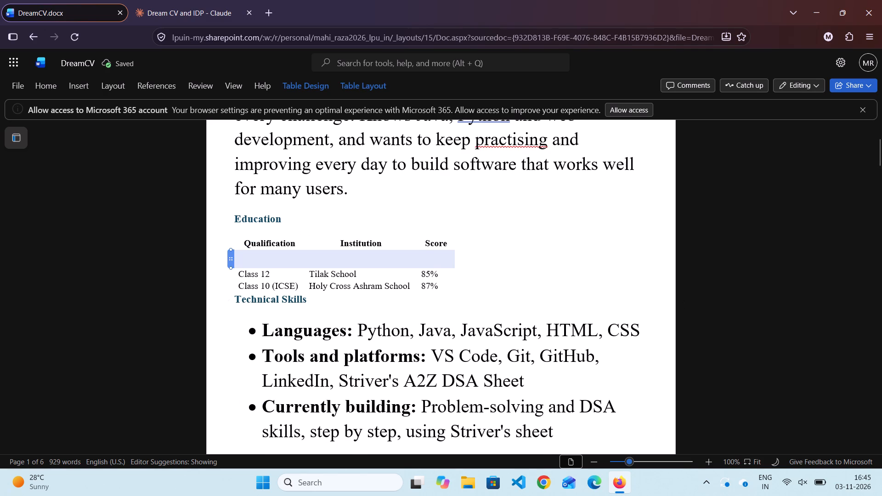
Delete the empty row beneath the header row of the Education table.
left_click(232, 259)
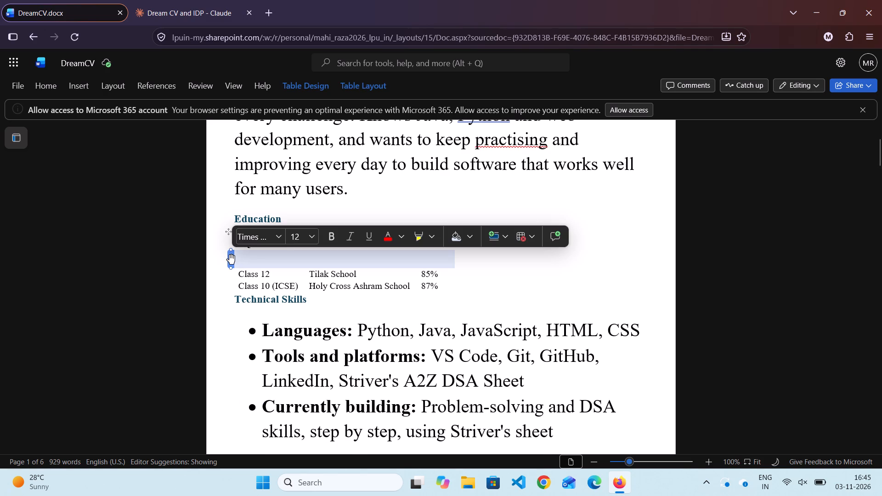
left_click(530, 235)
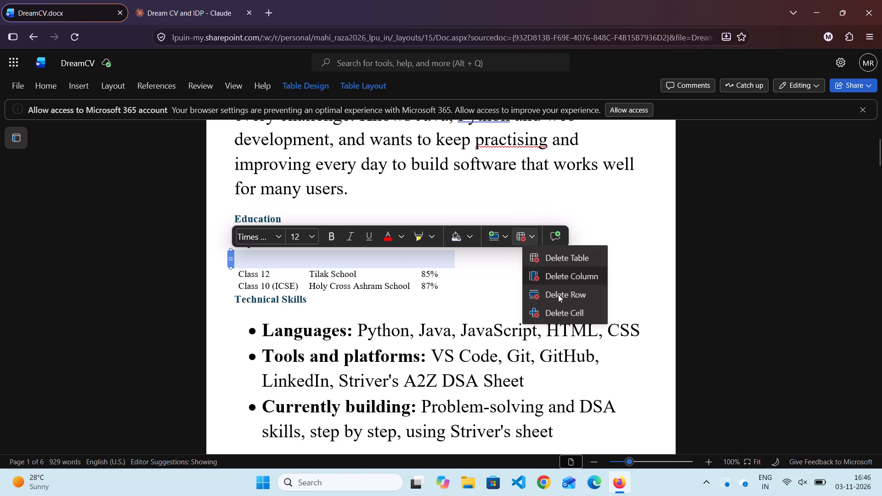
left_click(560, 295)
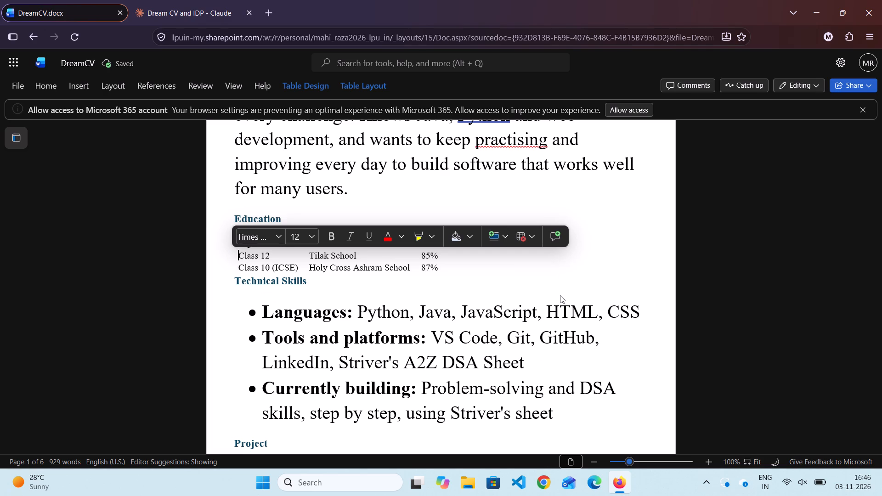
left_click(509, 253)
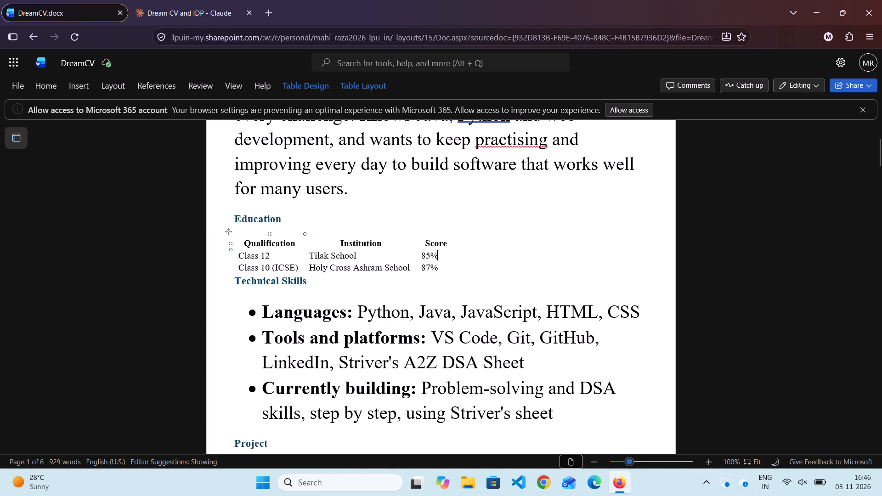
Set the font size of the whole Education table to 24.
left_click(227, 234)
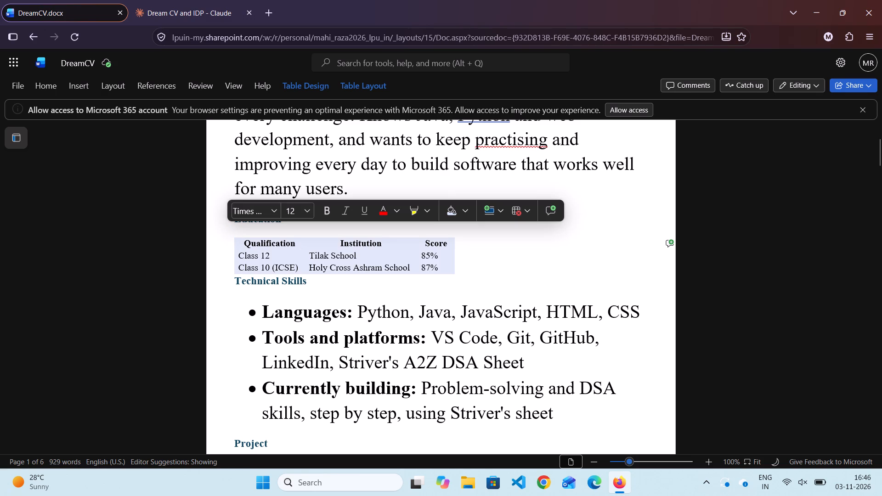
left_click(307, 208)
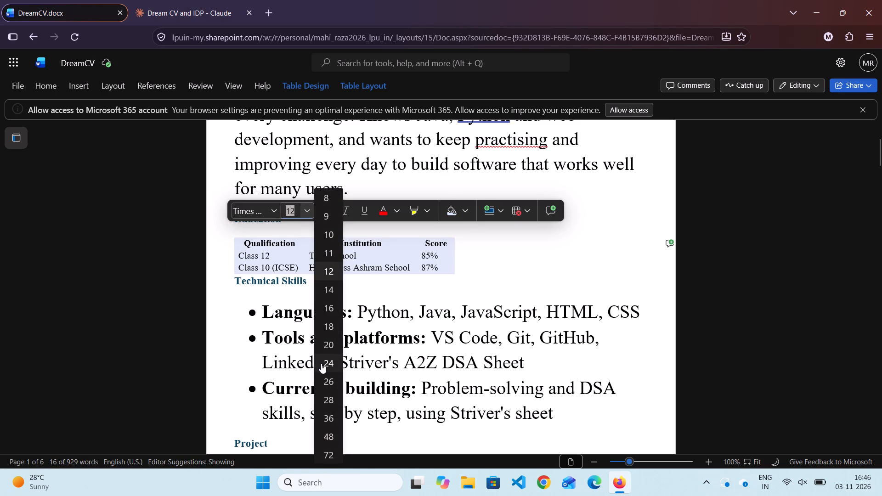
left_click(328, 361)
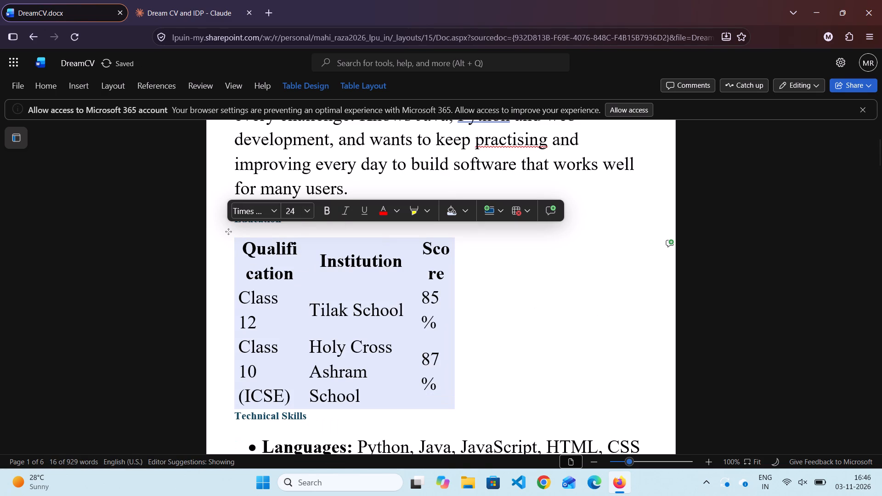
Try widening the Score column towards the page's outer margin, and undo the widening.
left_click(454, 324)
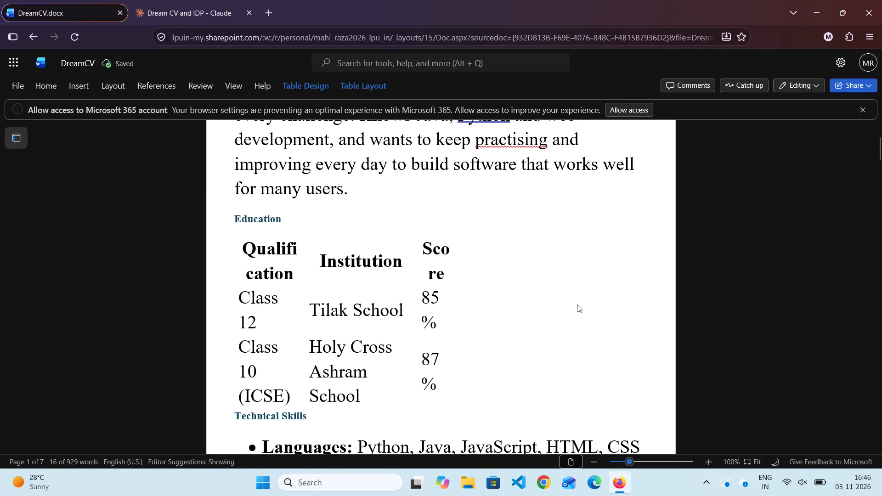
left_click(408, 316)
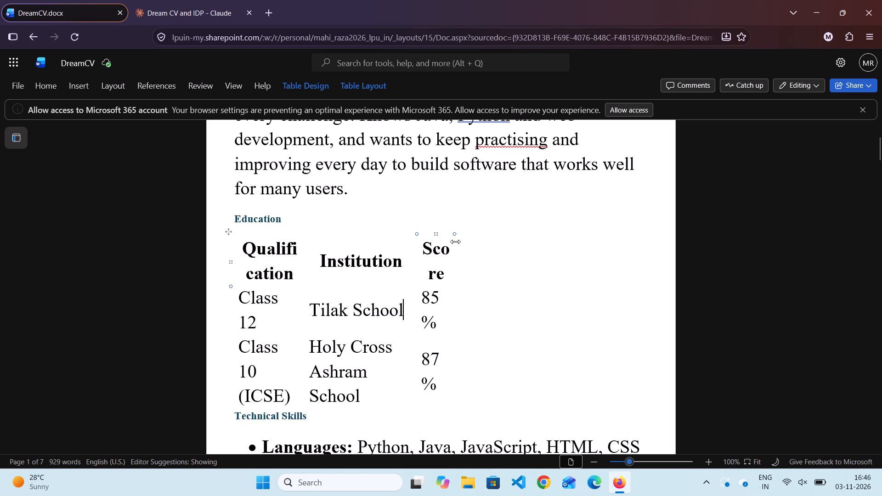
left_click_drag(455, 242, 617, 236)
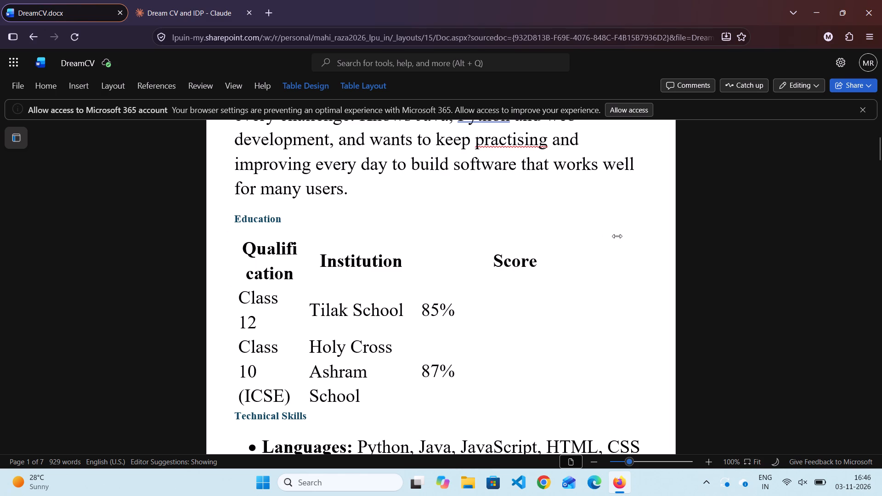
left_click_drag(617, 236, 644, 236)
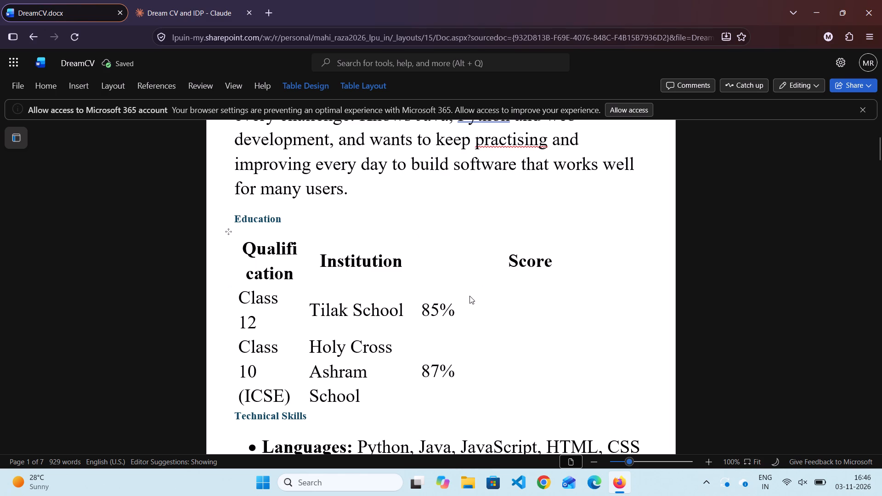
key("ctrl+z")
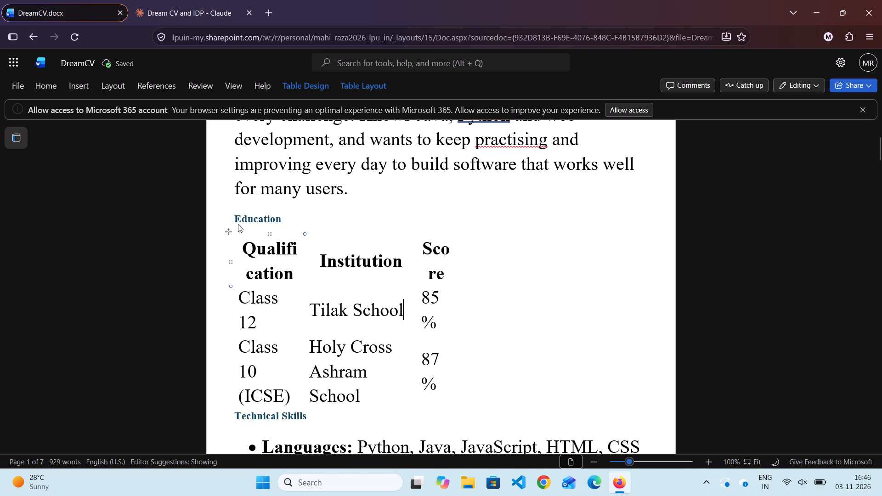
Widen the Education table by extending the Score column's outer edge to the text margin of the page.
left_click(224, 232)
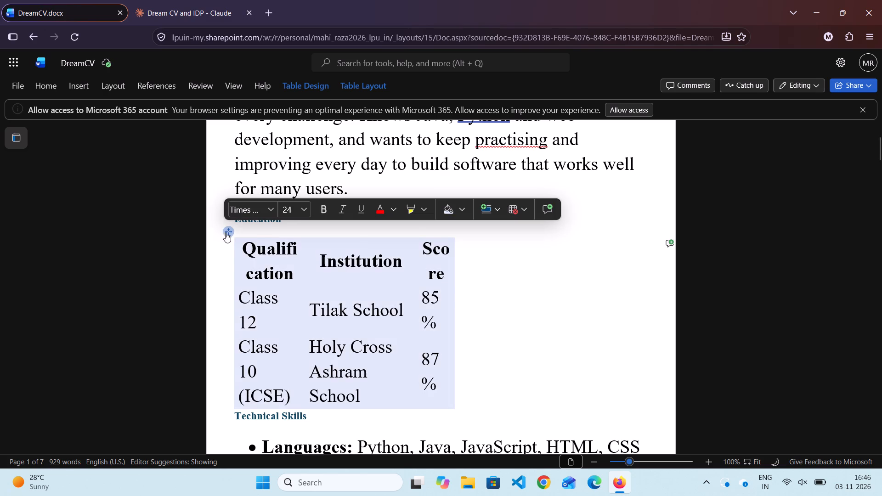
left_click_drag(454, 302, 593, 304)
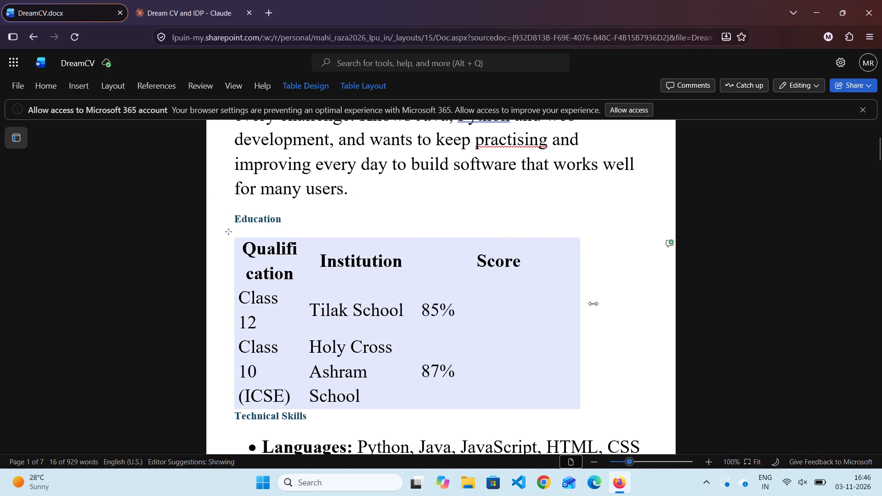
left_click_drag(593, 304, 597, 304)
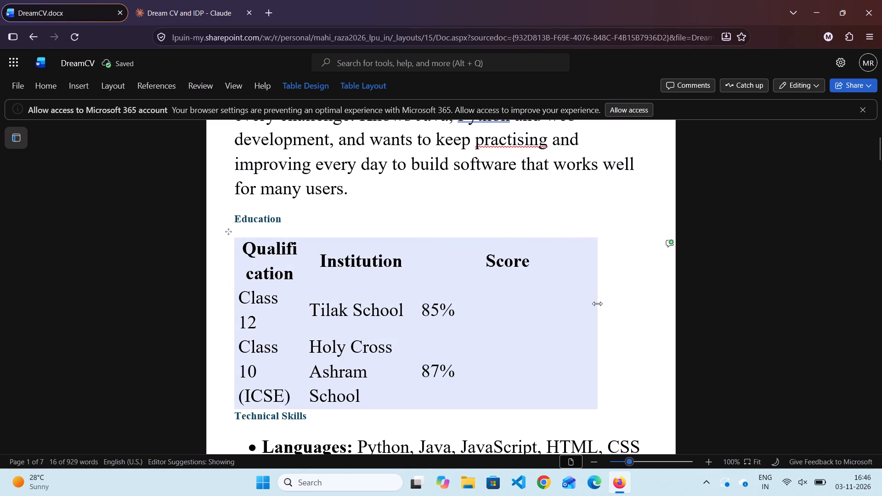
left_click_drag(597, 304, 661, 305)
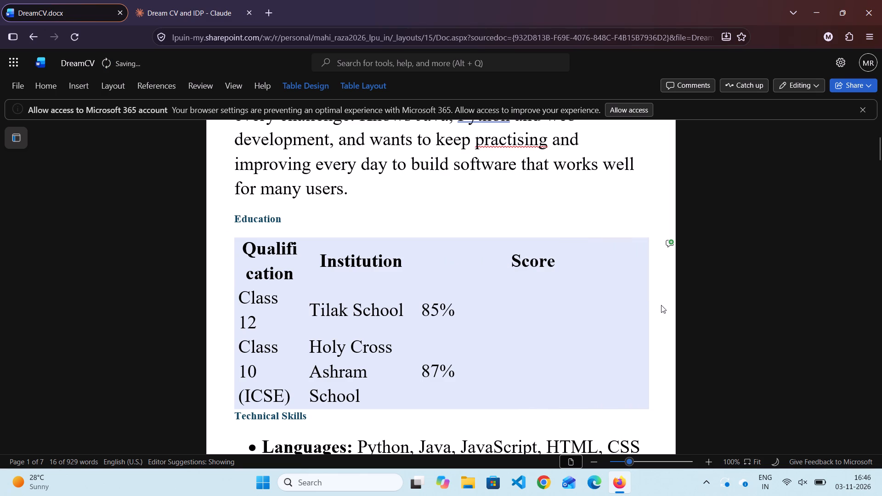
left_click(661, 305)
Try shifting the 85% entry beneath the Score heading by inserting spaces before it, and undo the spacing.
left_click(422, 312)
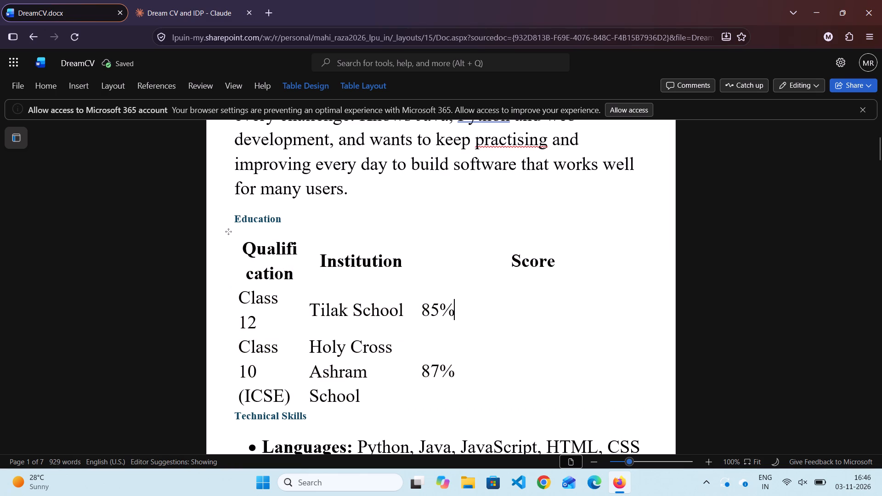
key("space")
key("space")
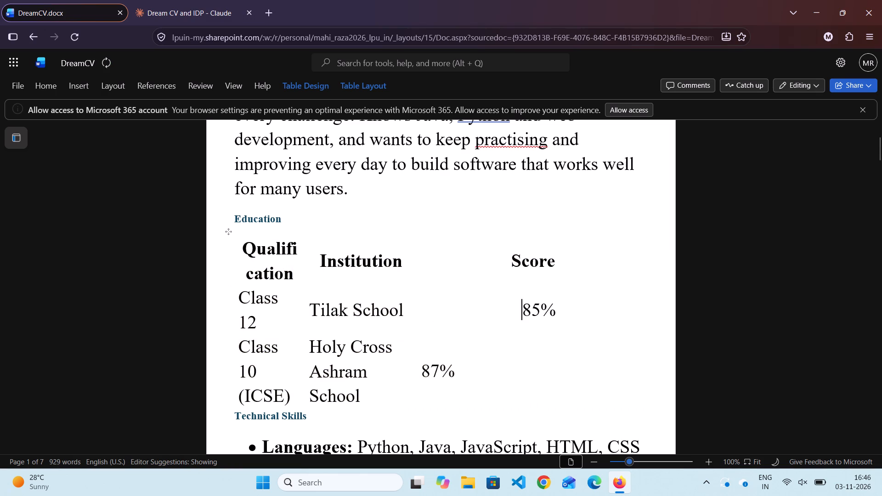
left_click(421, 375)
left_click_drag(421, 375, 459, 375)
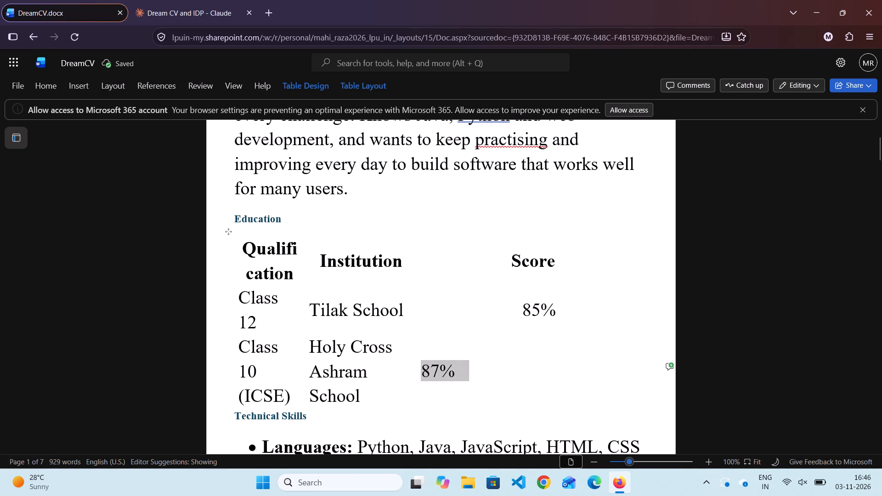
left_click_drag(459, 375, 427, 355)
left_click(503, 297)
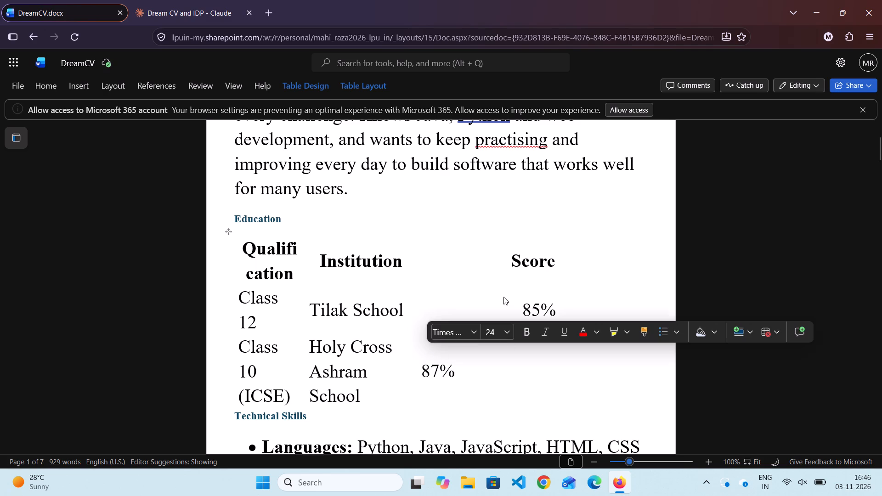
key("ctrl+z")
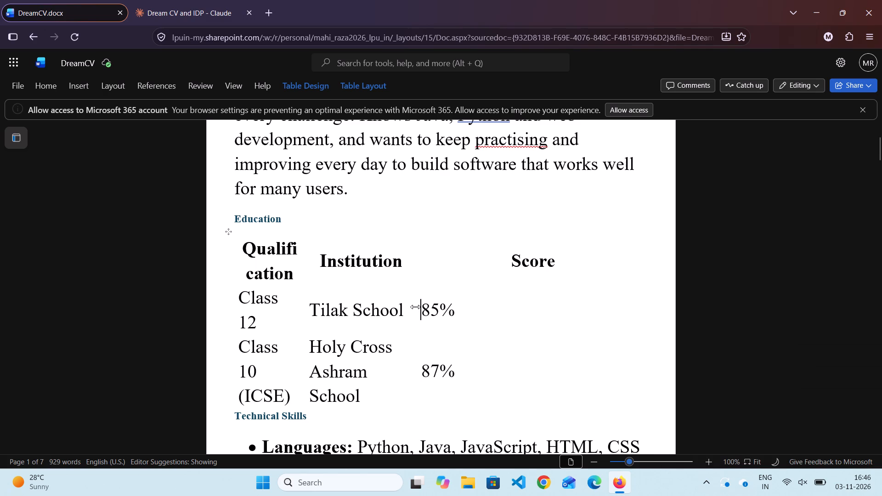
Widen the Institution column of the Education table into the Score column until "Holy Cross Ashram School" fits on one line with room to spare.
left_click_drag(415, 307, 492, 305)
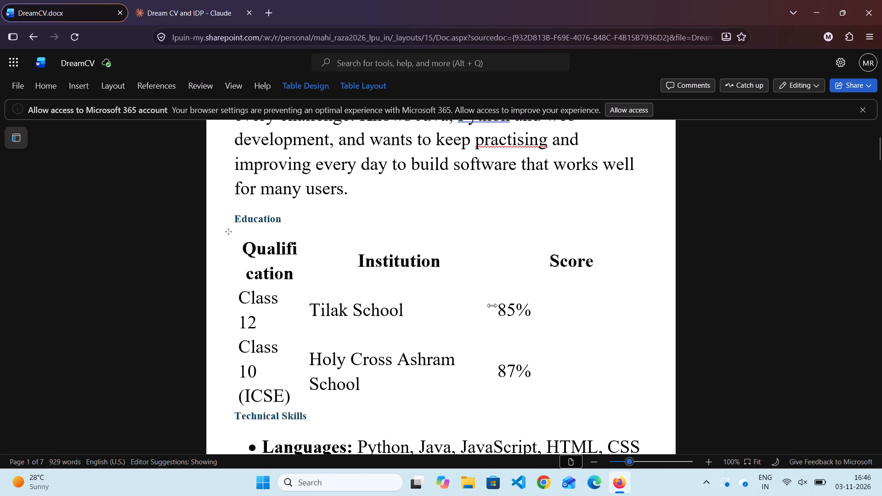
left_click_drag(492, 305, 525, 302)
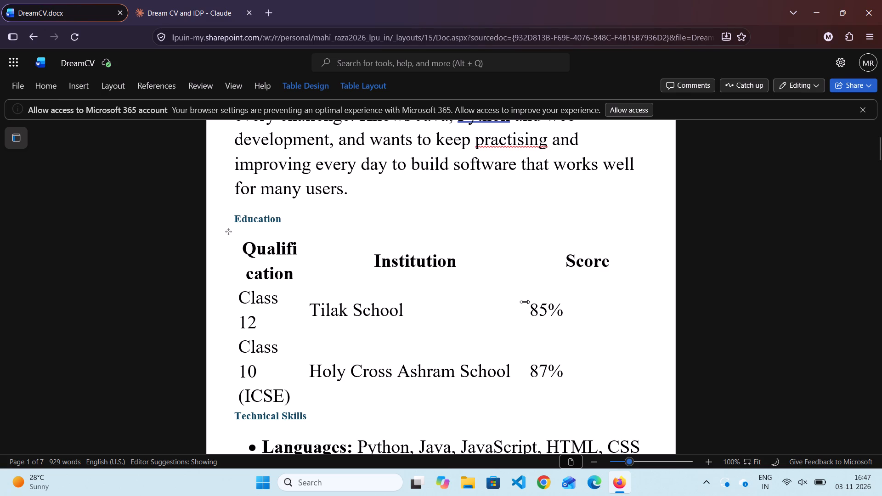
left_click_drag(525, 302, 548, 300)
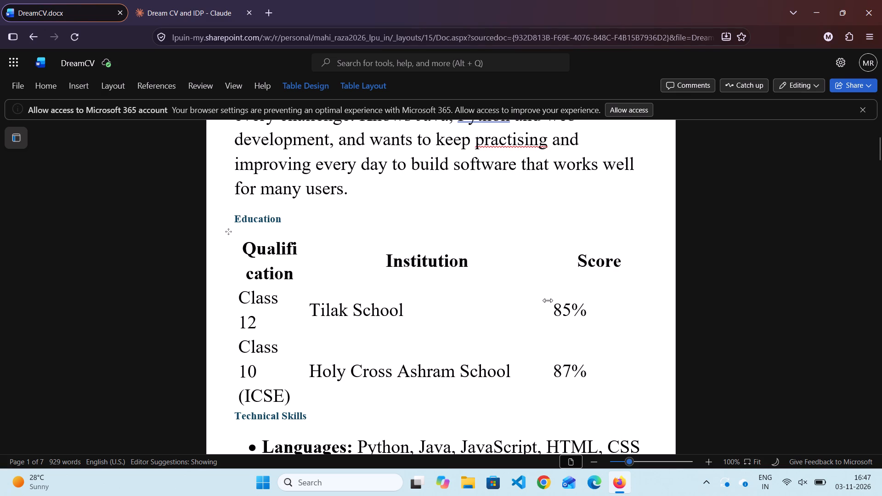
left_click_drag(548, 300, 594, 298)
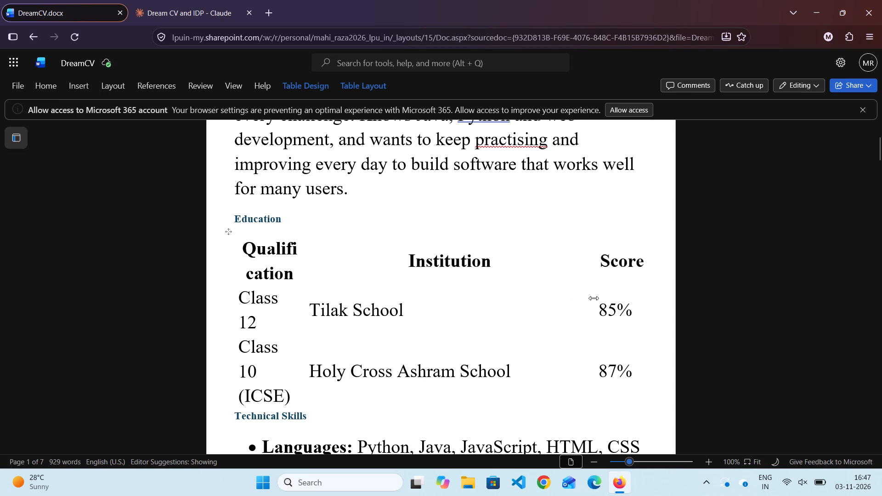
left_click_drag(594, 298, 498, 306)
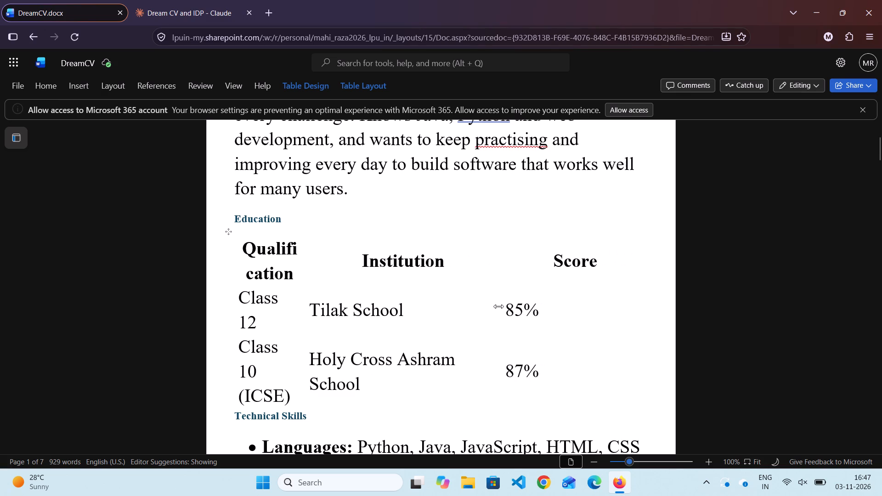
left_click_drag(498, 306, 490, 306)
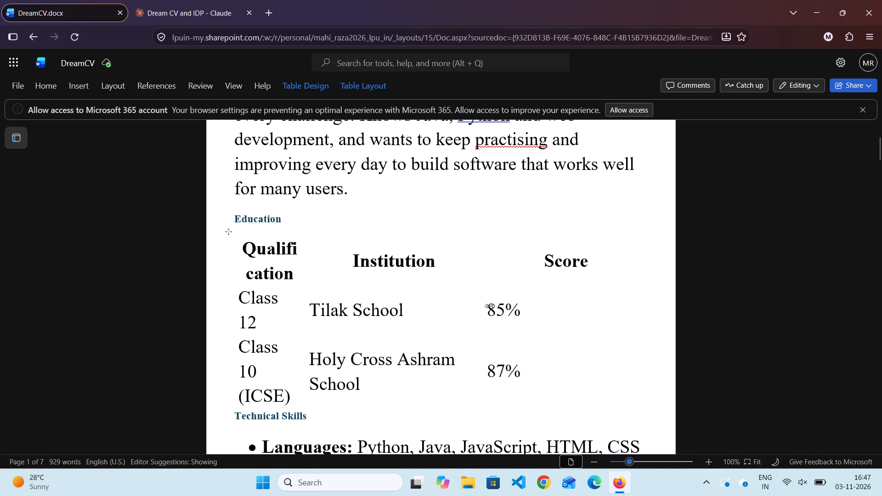
left_click_drag(490, 306, 559, 313)
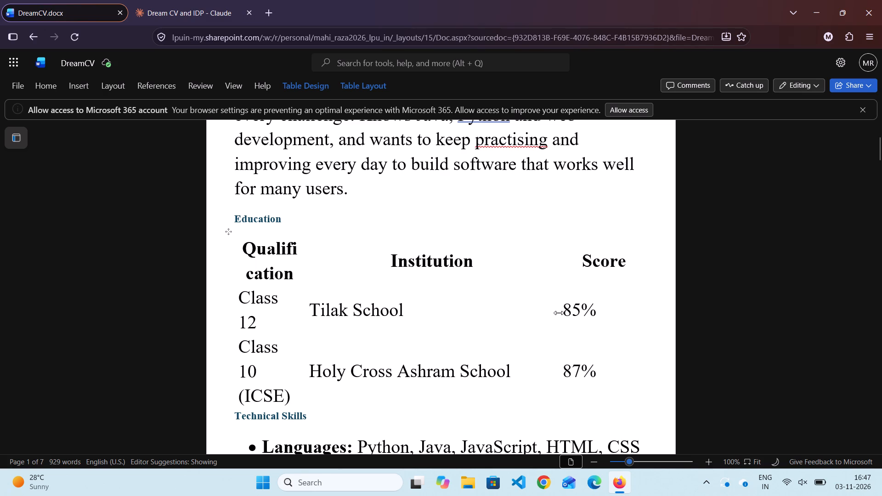
left_click_drag(559, 313, 565, 311)
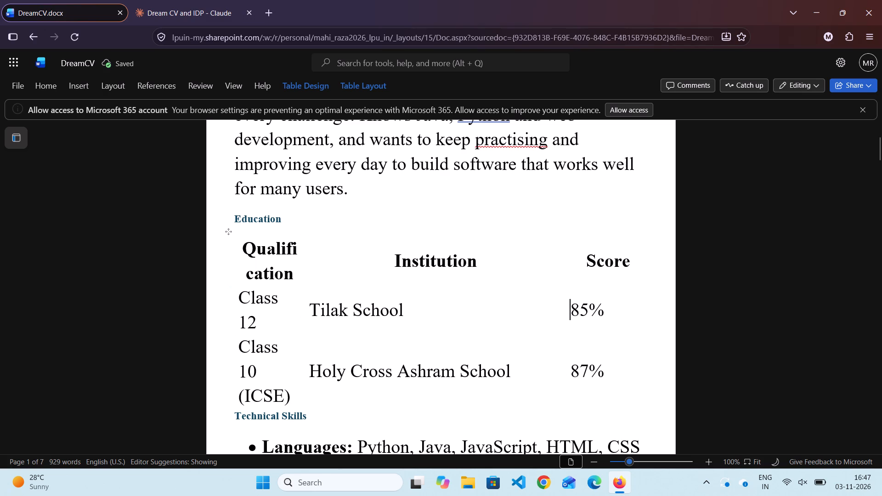
Widen the Qualification column into the Institution column until the "Qualification" heading fits on a single line.
left_click_drag(303, 314, 326, 314)
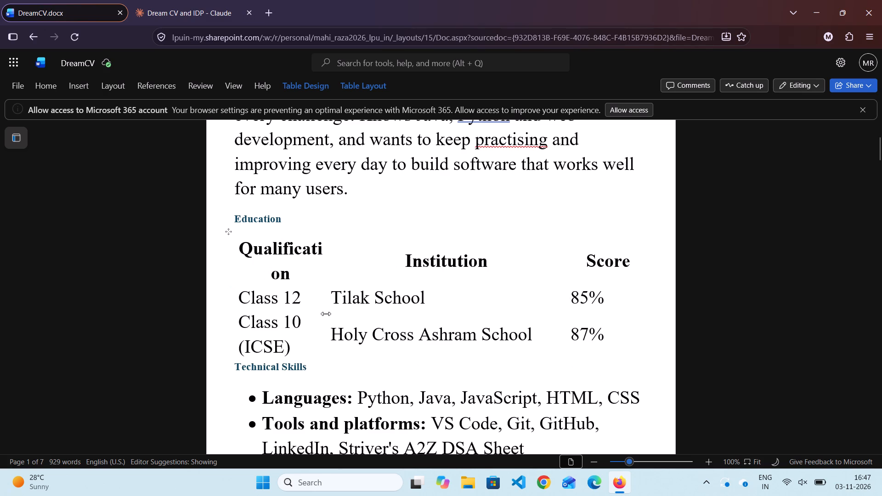
left_click_drag(326, 314, 348, 310)
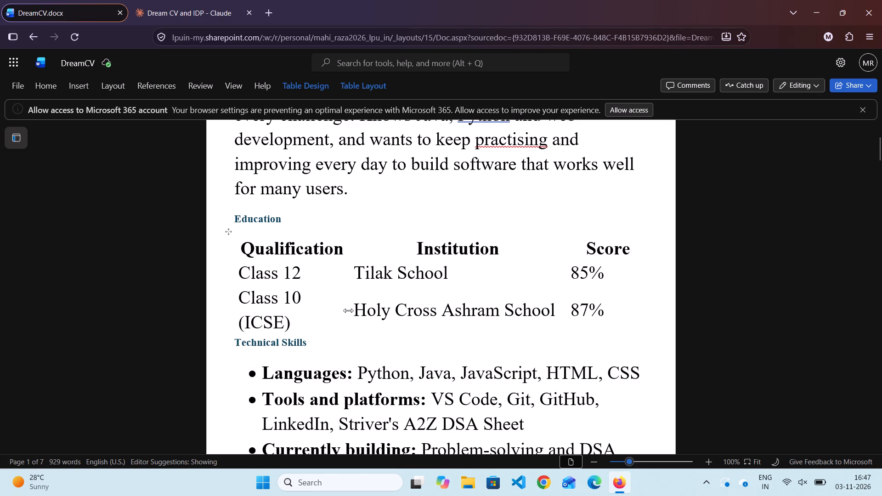
left_click_drag(348, 310, 337, 310)
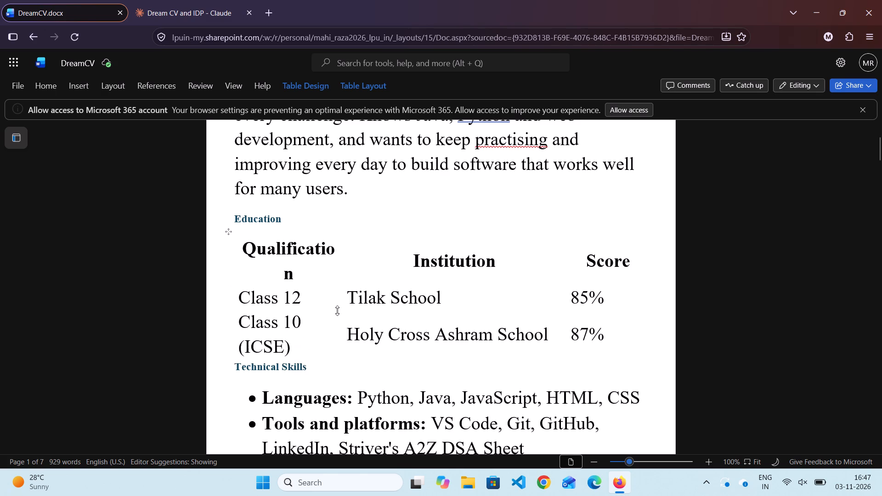
left_click_drag(337, 310, 351, 309)
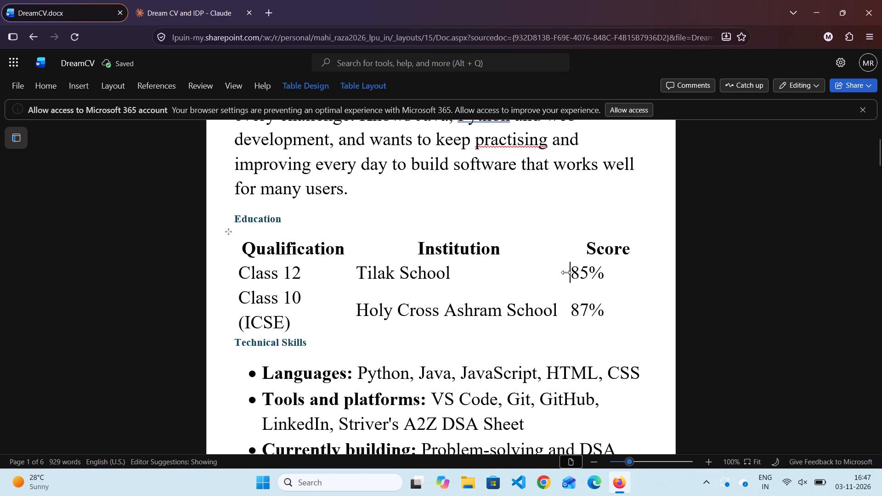
Move the border between Institution and Score slightly further outward, narrowing the Score column to sit close around its heading.
left_click_drag(565, 271, 587, 267)
left_click(587, 267)
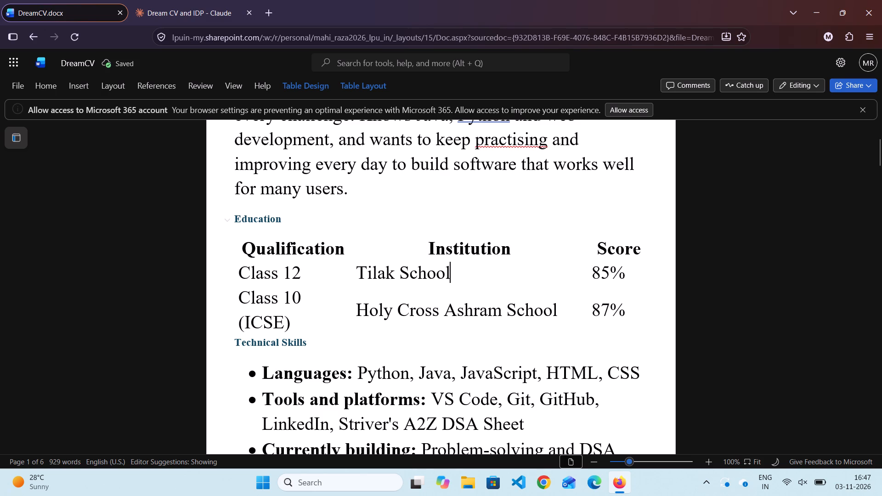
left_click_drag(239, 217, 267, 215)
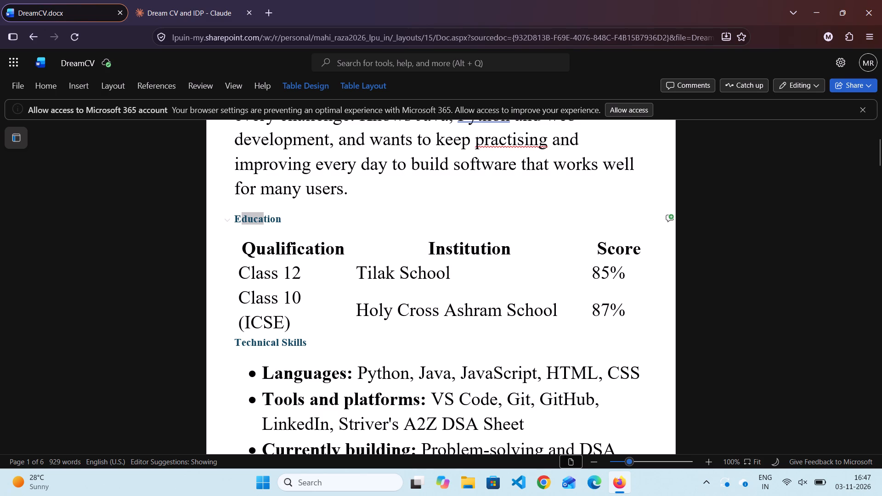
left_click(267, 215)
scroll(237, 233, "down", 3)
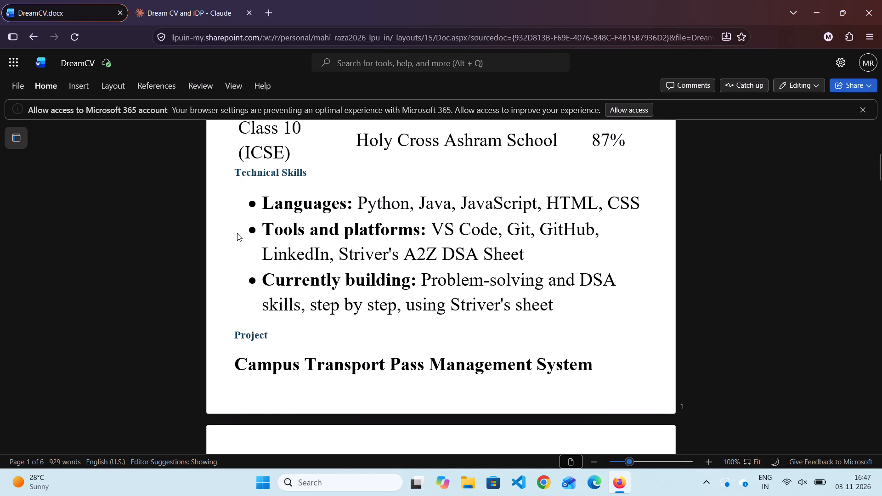
Review the whole CV from the Technical Skills section to the last page, checking the formatting of its headings, text and tables.
scroll(237, 233, "down", 4)
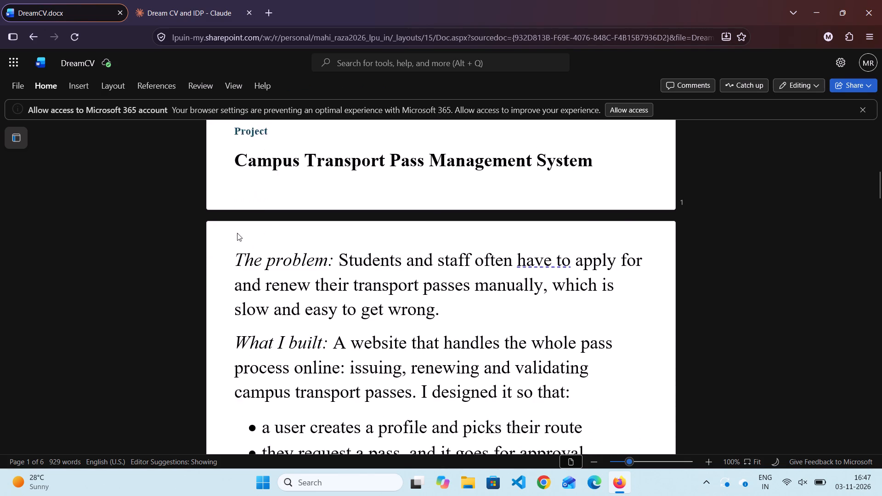
scroll(237, 233, "down", 1)
scroll(237, 233, "up", 1)
scroll(237, 233, "down", 18)
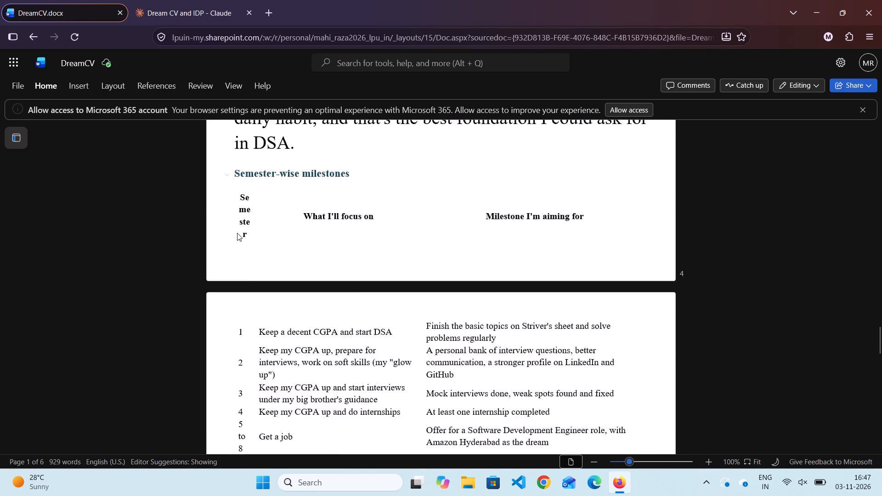
scroll(237, 233, "down", 7)
scroll(237, 233, "up", 1)
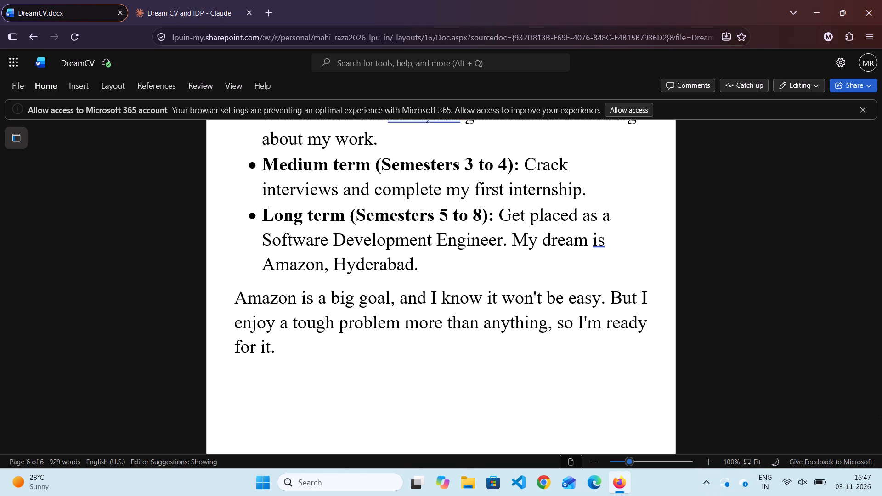
scroll(237, 233, "up", 17)
scroll(237, 233, "up", 10)
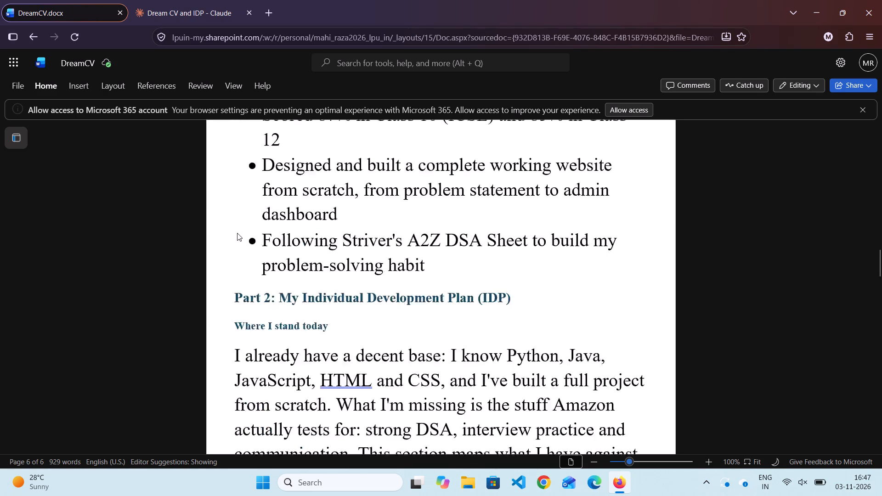
scroll(237, 233, "up", 1)
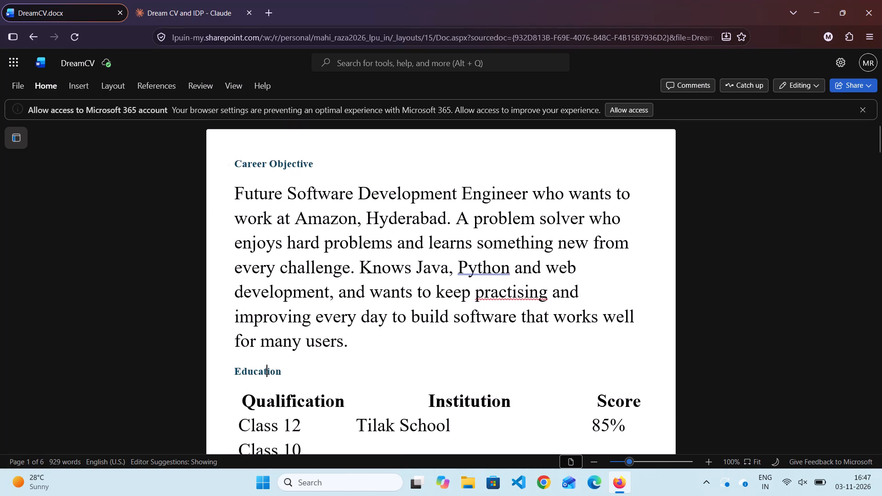
Set the font size of the "Career Objective" heading to 28.
left_click_drag(235, 165, 332, 162)
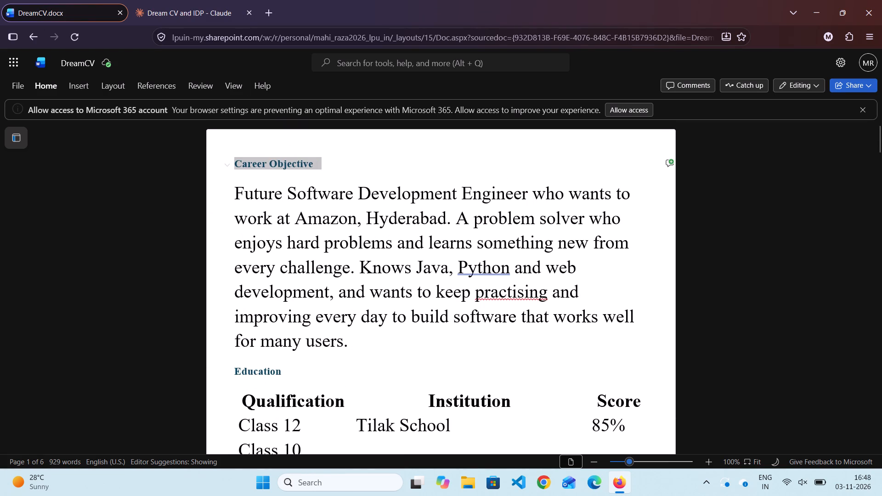
left_click_drag(332, 162, 334, 163)
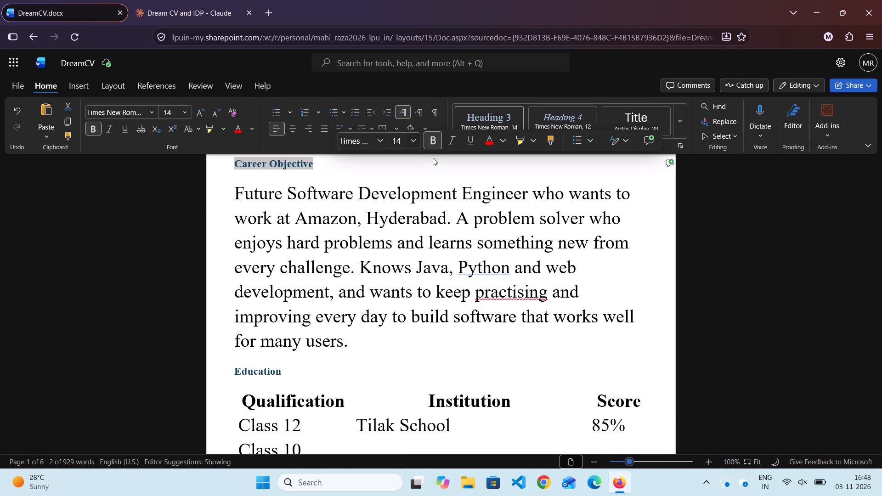
left_click(408, 142)
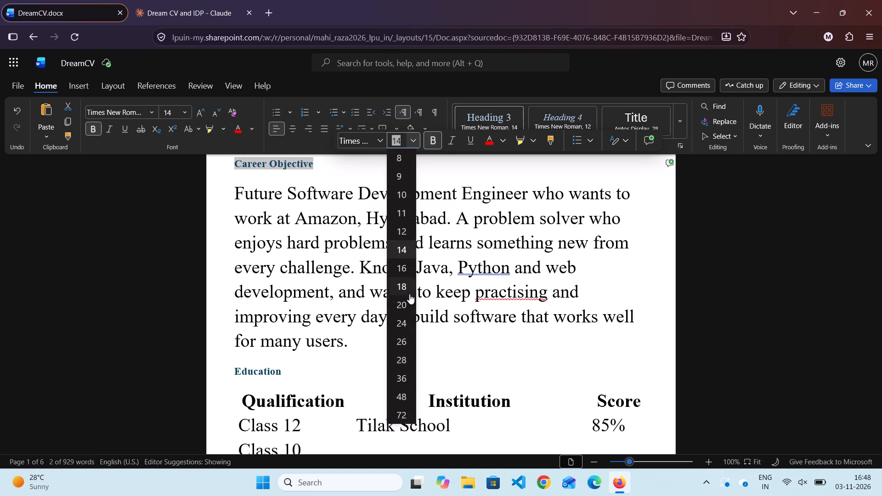
left_click(400, 361)
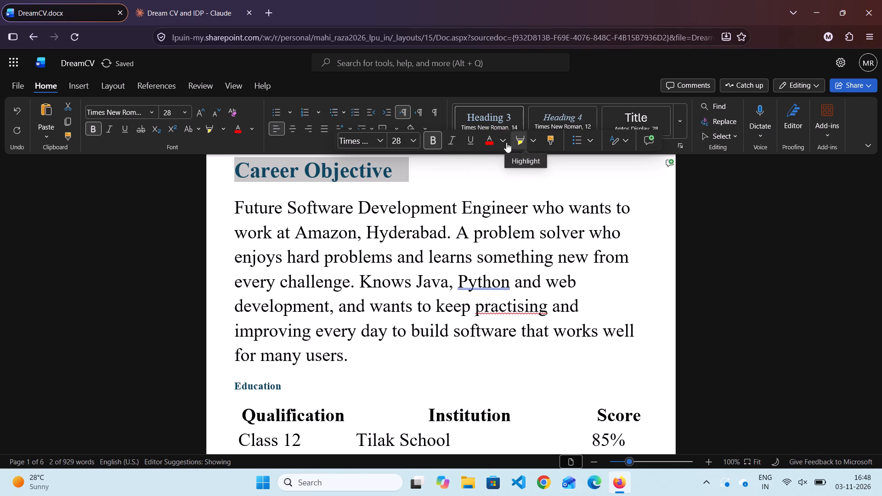
Change the font colour of the "Career Objective" heading to black.
left_click(492, 142)
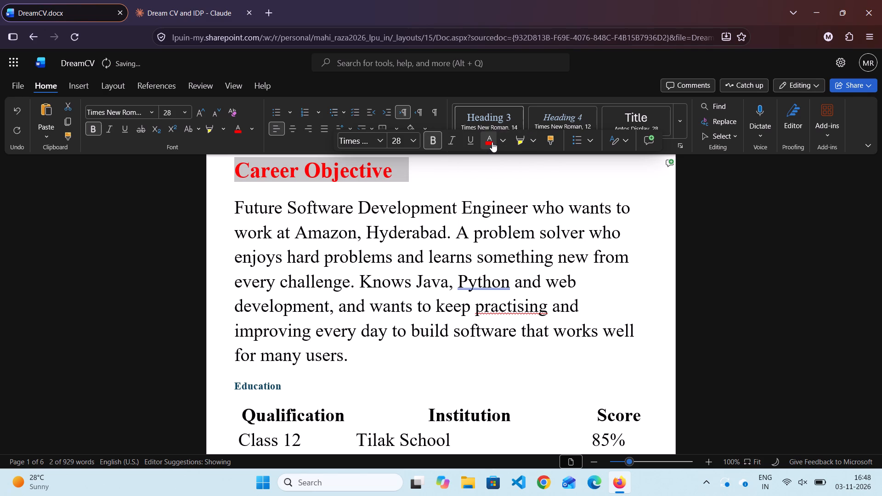
left_click(499, 140)
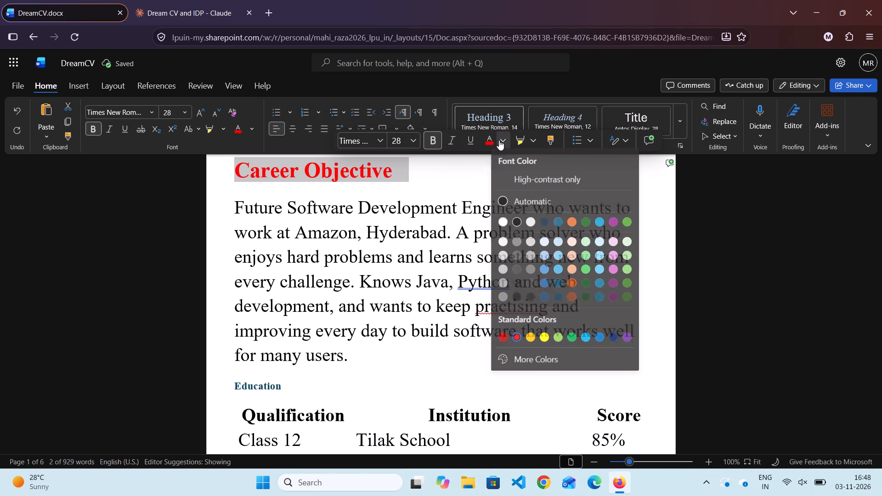
left_click(515, 217)
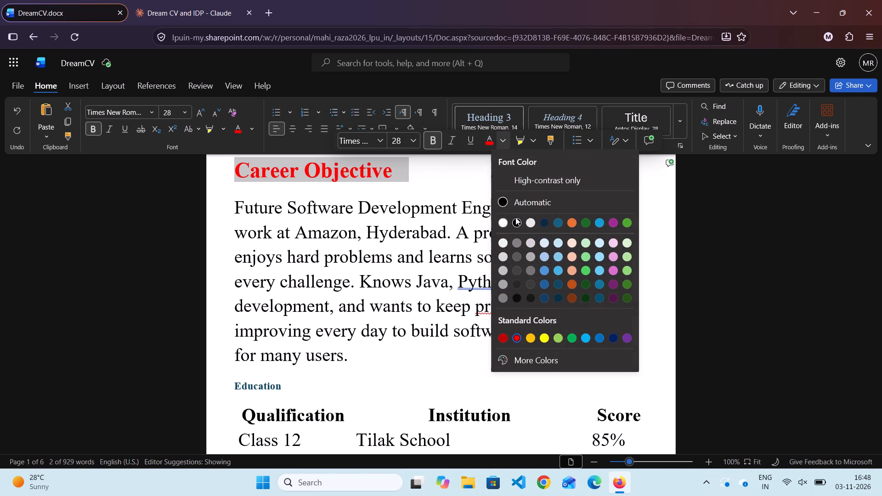
left_click(516, 223)
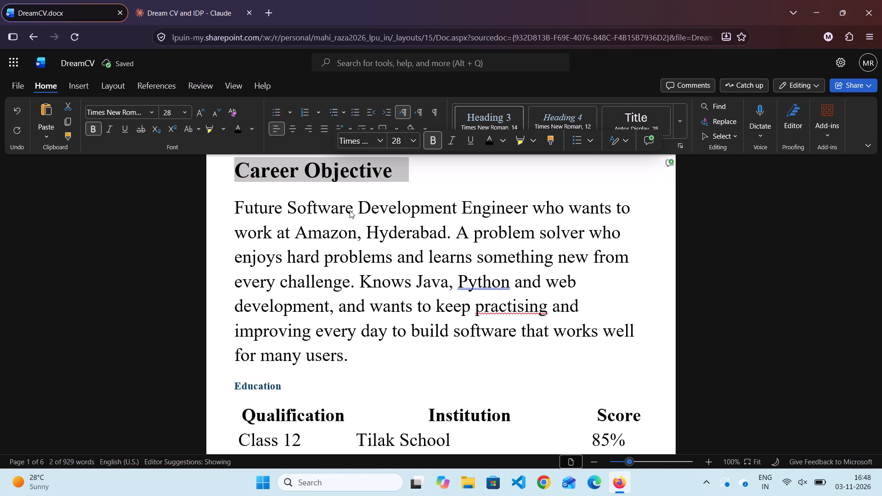
Change the font of the "Career Objective" heading to Algerian from the Office fonts.
scroll(350, 210, "down", 2)
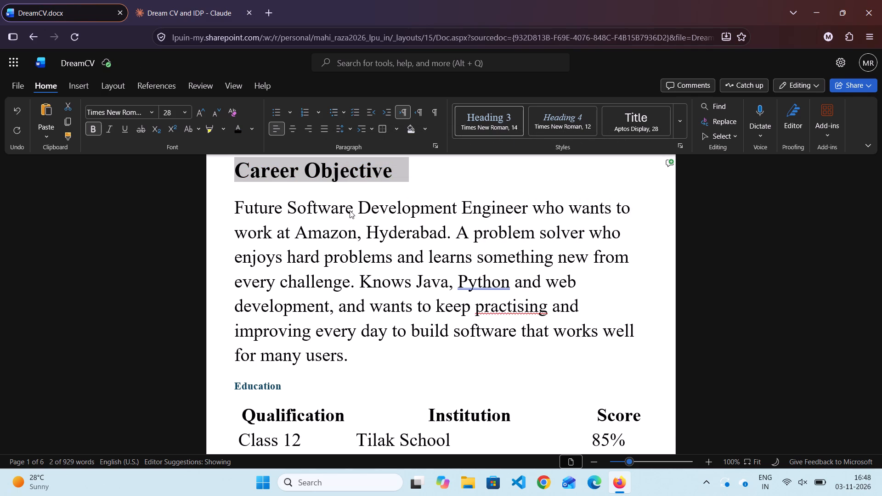
left_click(141, 354)
left_click(153, 116)
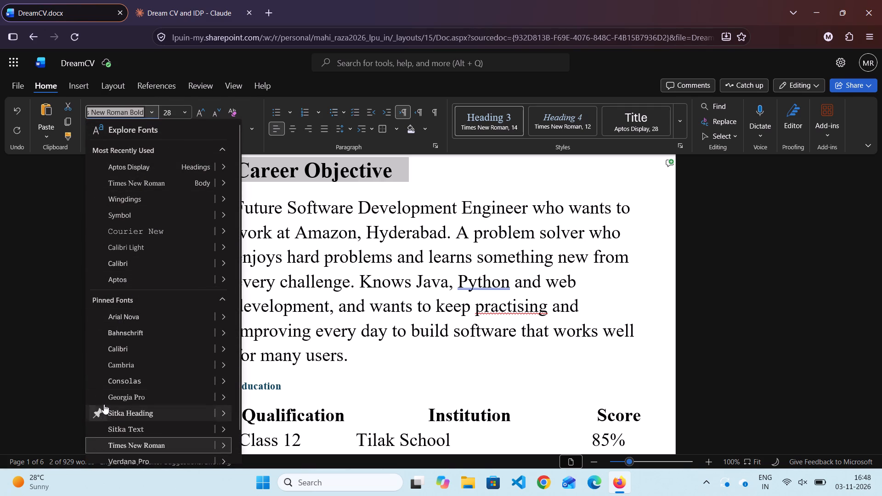
scroll(133, 350, "down", 2)
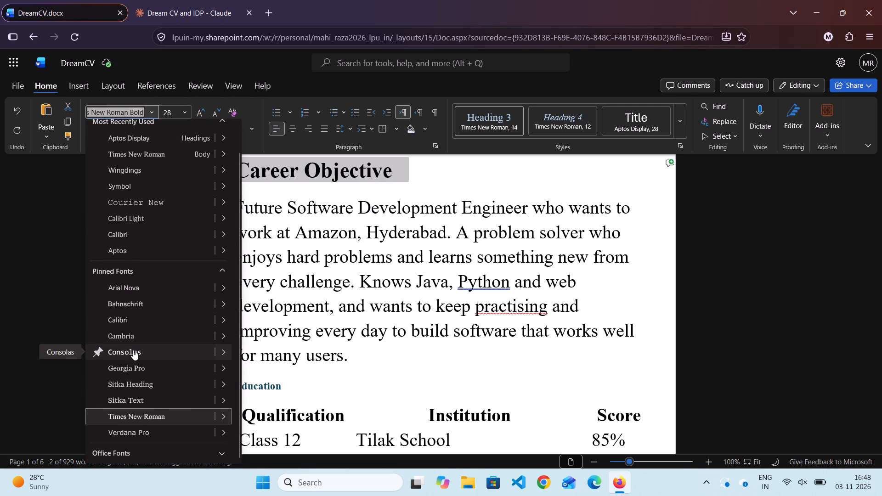
scroll(133, 350, "up", 1)
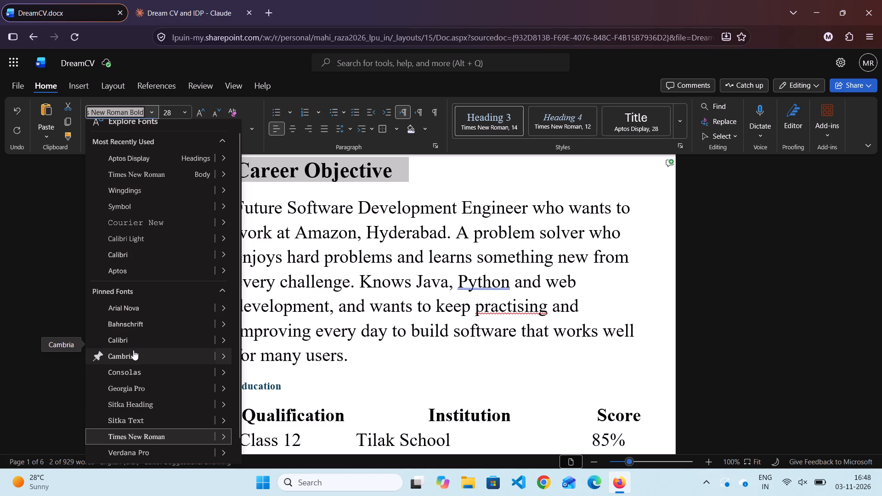
scroll(133, 350, "up", 1)
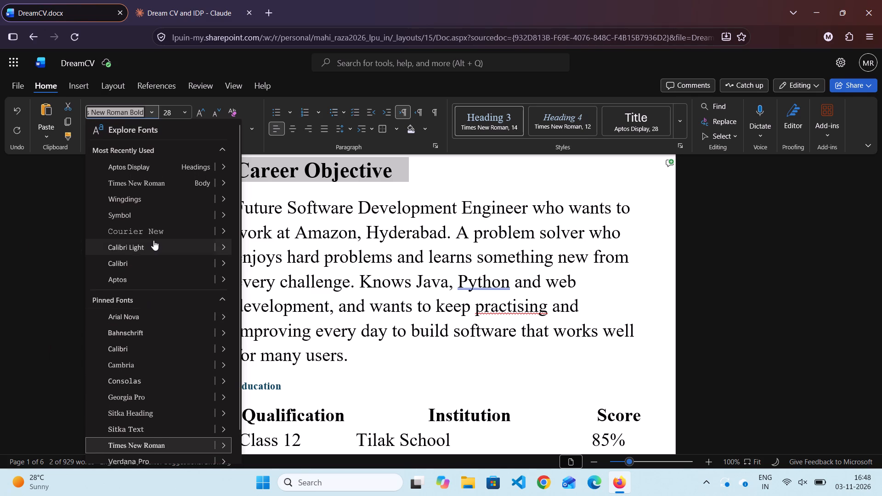
scroll(153, 240, "down", 4)
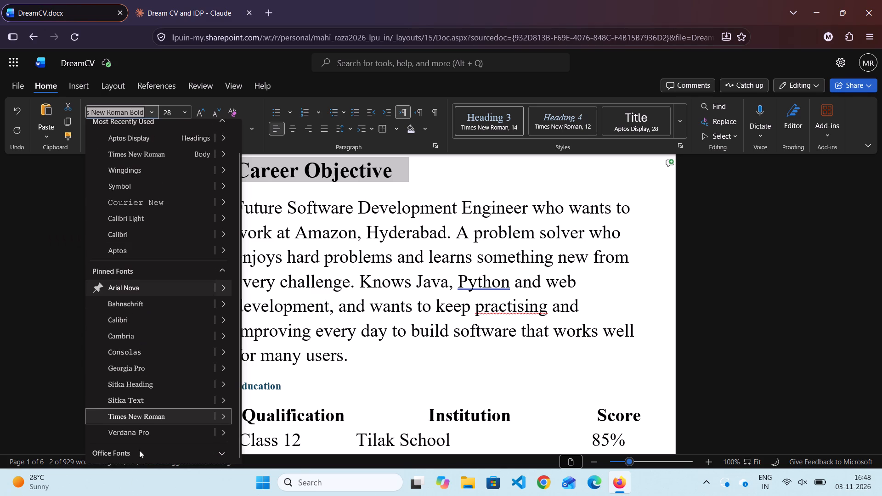
left_click(138, 455)
scroll(138, 455, "down", 1)
left_click(220, 455)
scroll(182, 399, "down", 2)
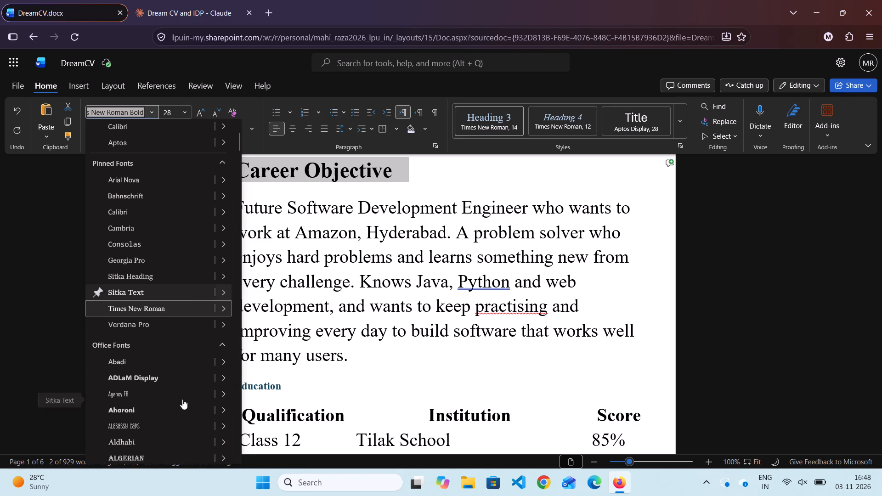
scroll(182, 399, "down", 4)
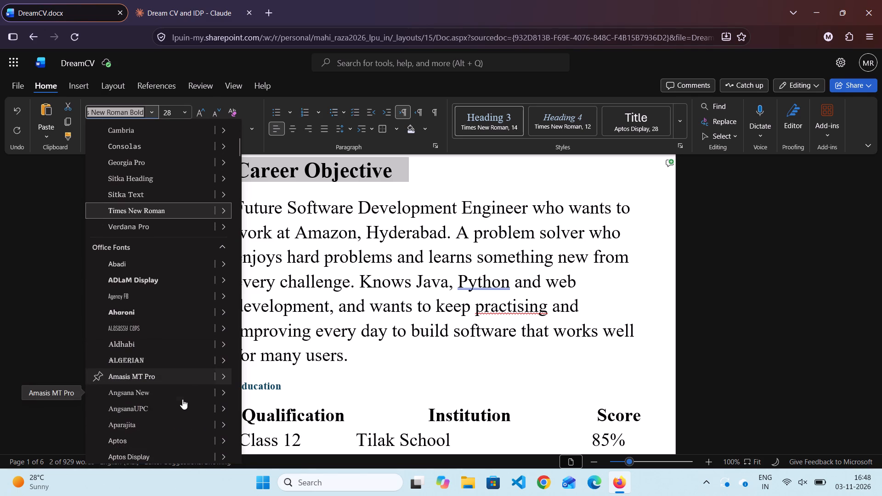
left_click(204, 358)
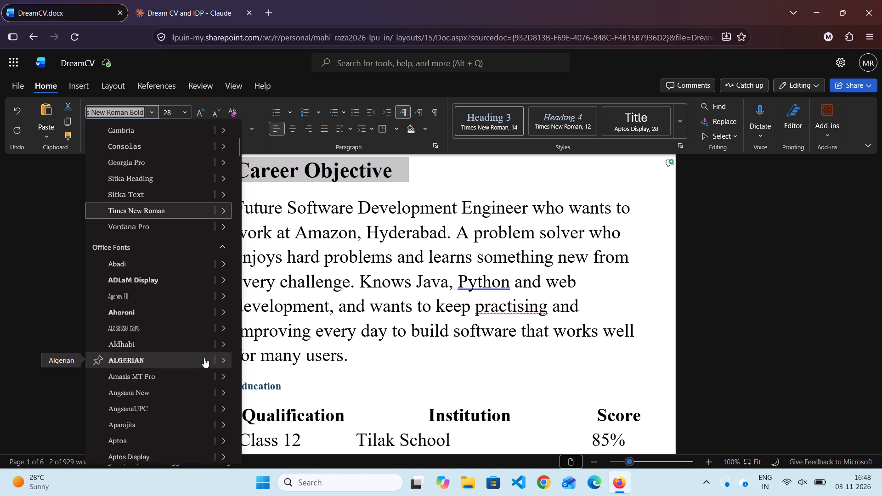
scroll(288, 309, "up", 1)
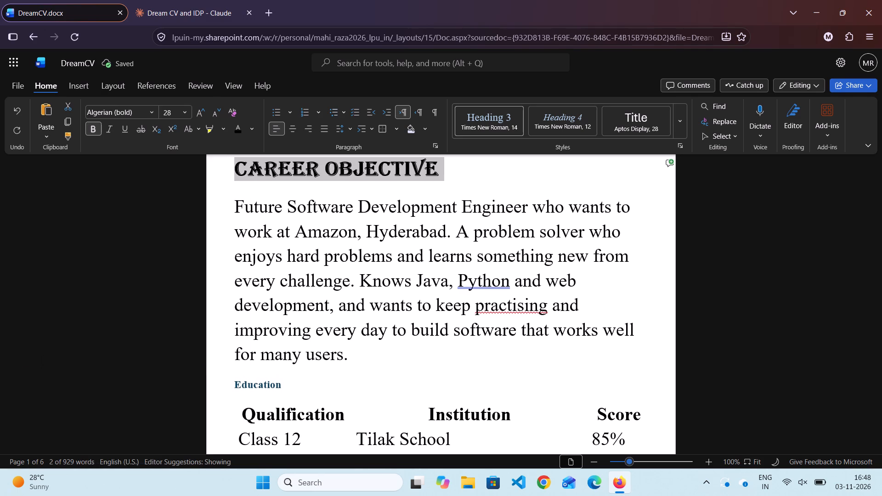
Set the font size of the "Education" heading, selected together with the table's header row, to 24.
scroll(378, 361, "down", 2)
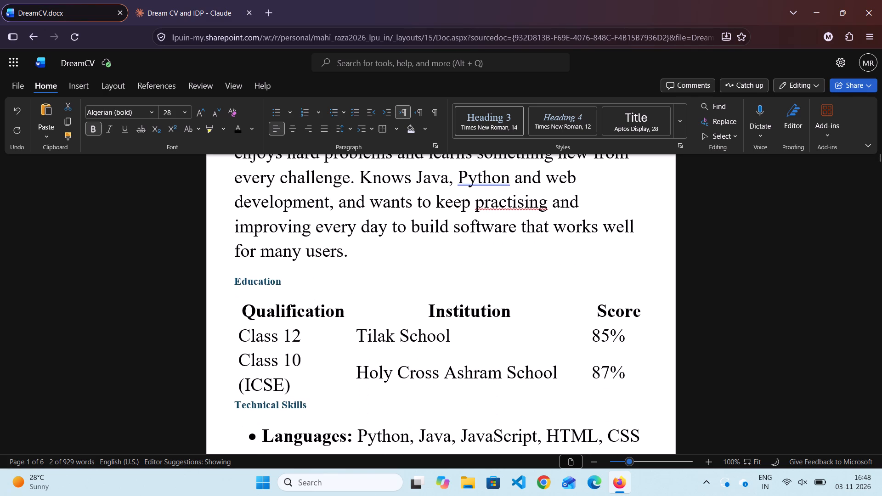
left_click_drag(283, 281, 230, 276)
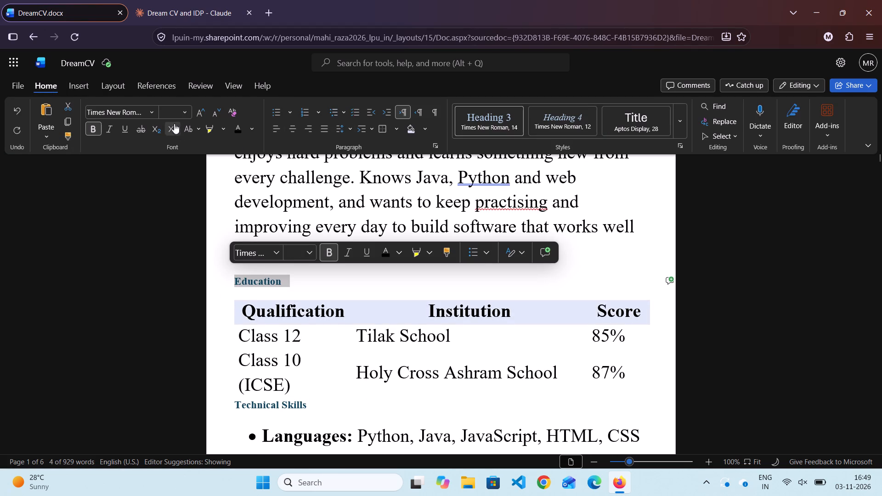
left_click(183, 108)
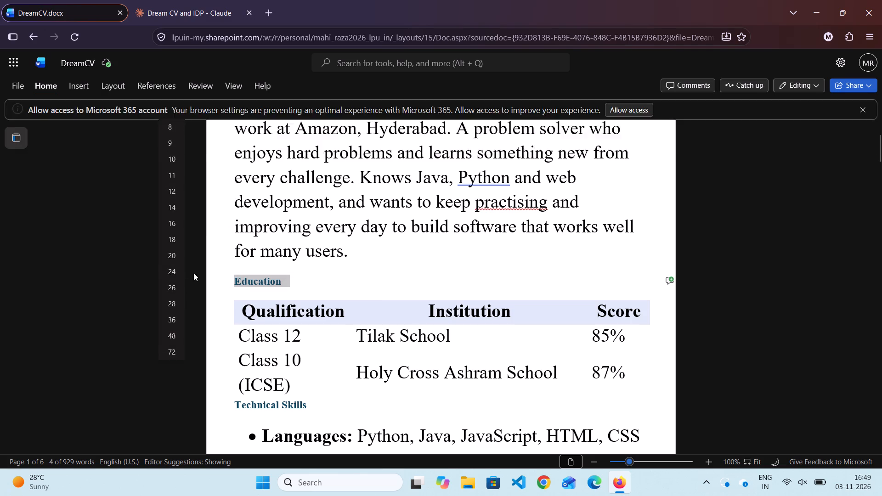
left_click(172, 268)
scroll(283, 231, "up", 1)
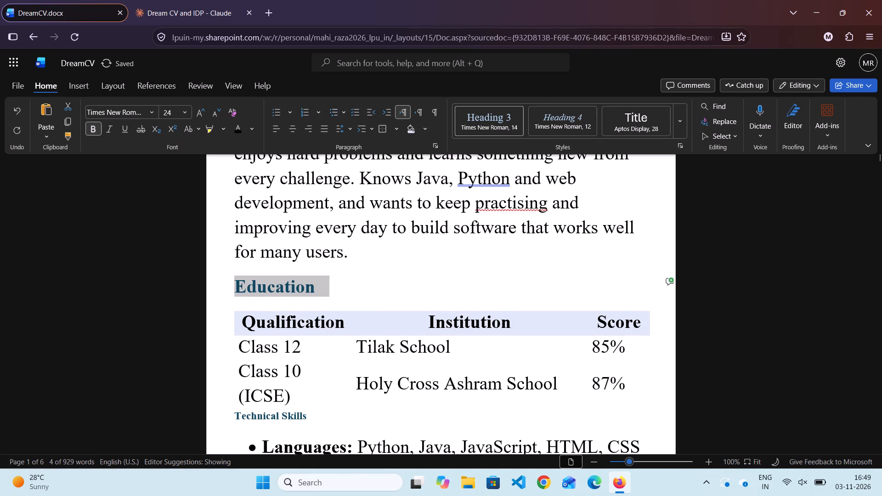
Change the font of the selected "Education" heading and table header row to Algerian, matching the "Career Objective" heading.
scroll(283, 231, "up", 1)
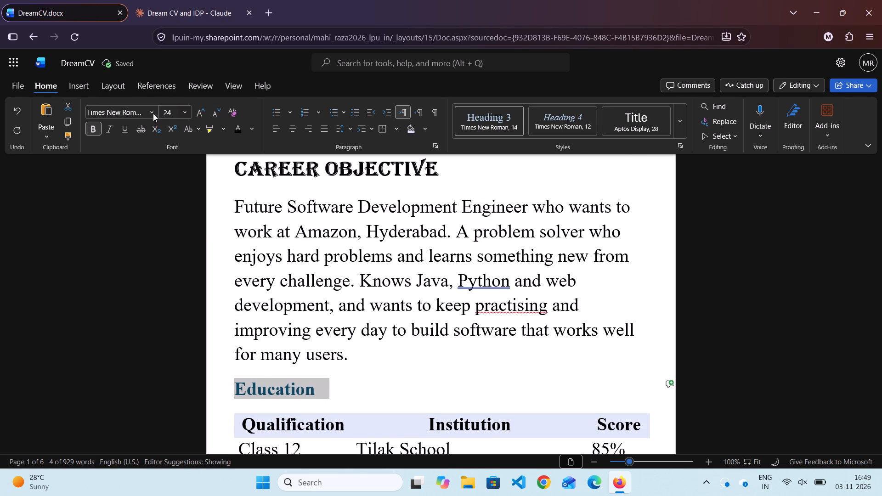
left_click(153, 113)
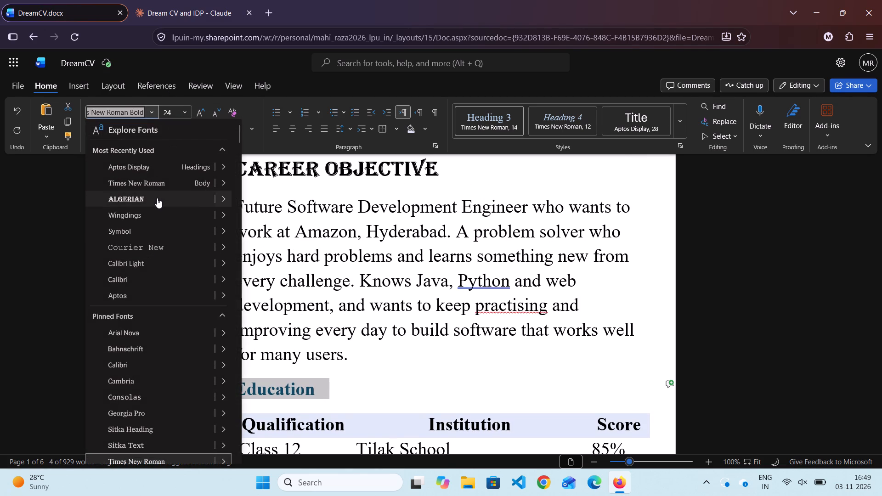
left_click(157, 198)
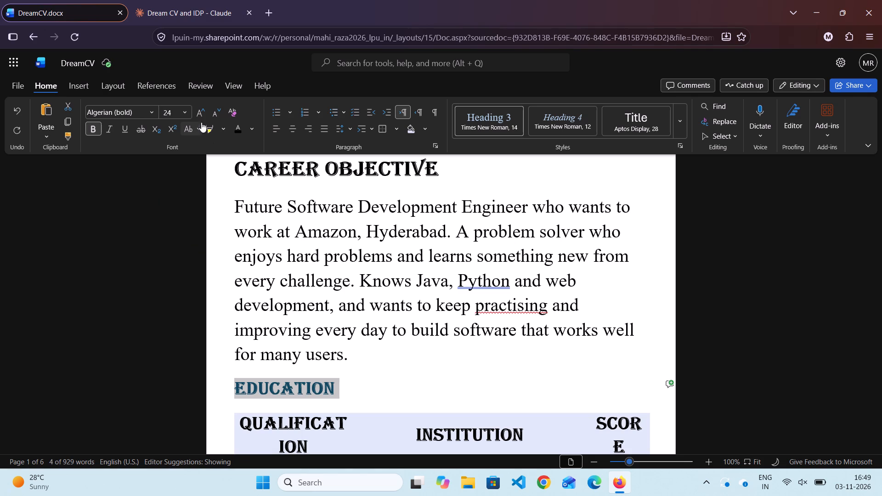
Increase the font size of the selected "Education" heading and table header row to 28.
left_click(186, 112)
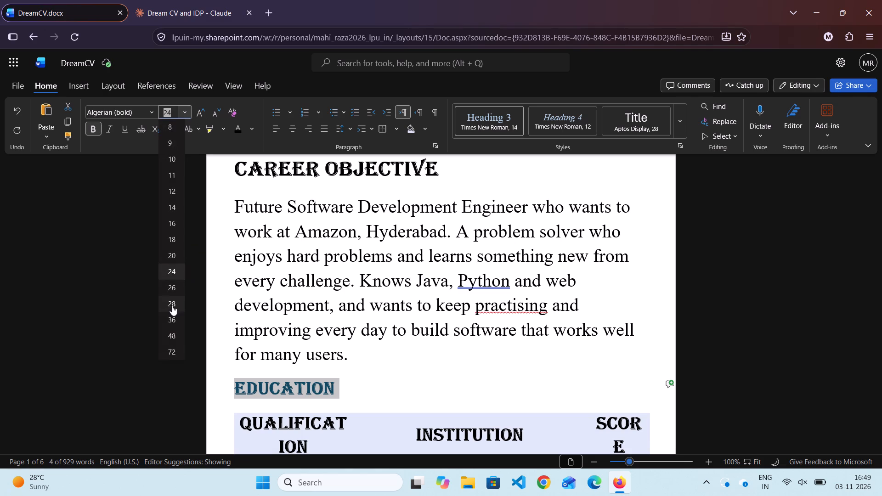
left_click(171, 299)
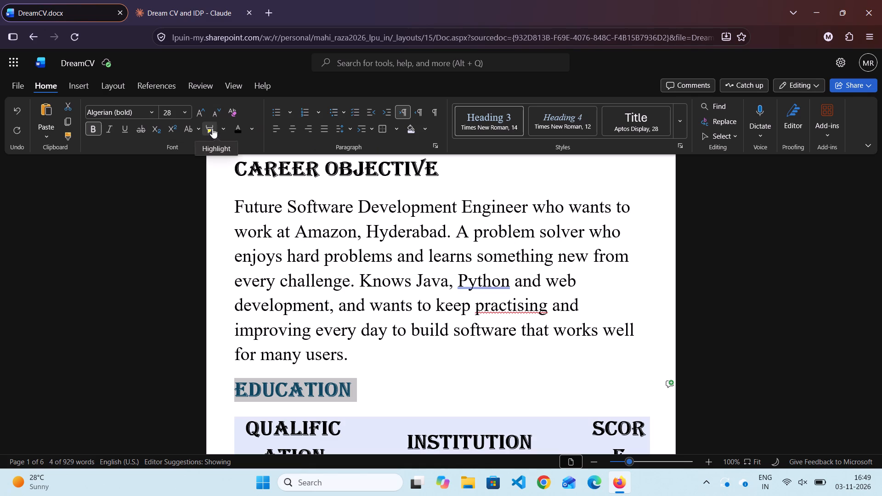
Change the font colour of the selected "Education" heading and table header row to black.
left_click(237, 127)
scroll(243, 168, "down", 1)
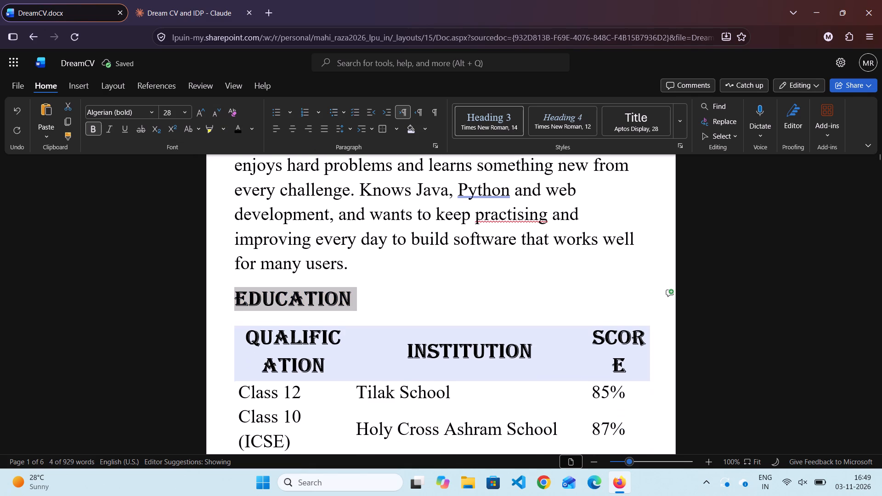
scroll(243, 168, "down", 1)
left_click(406, 292)
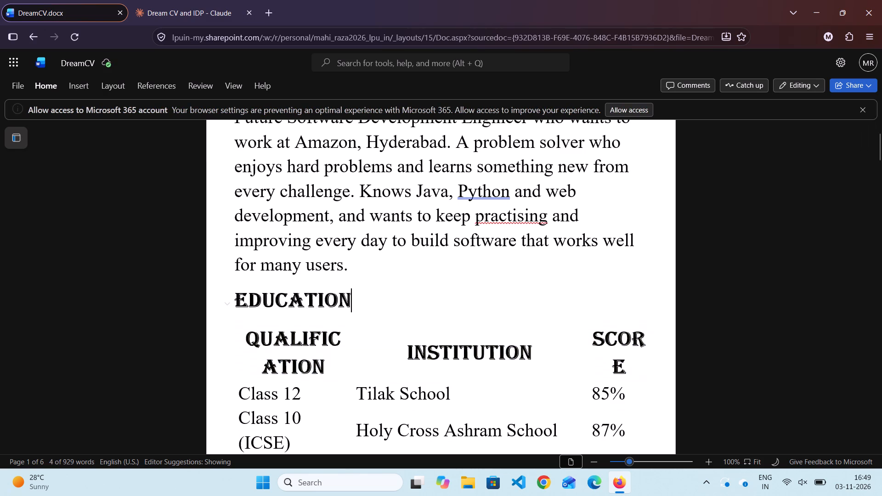
Change the font of the Education table's header row (Qualification, Institution, Score) back to Times New Roman.
scroll(406, 292, "up", 2)
scroll(406, 292, "down", 3)
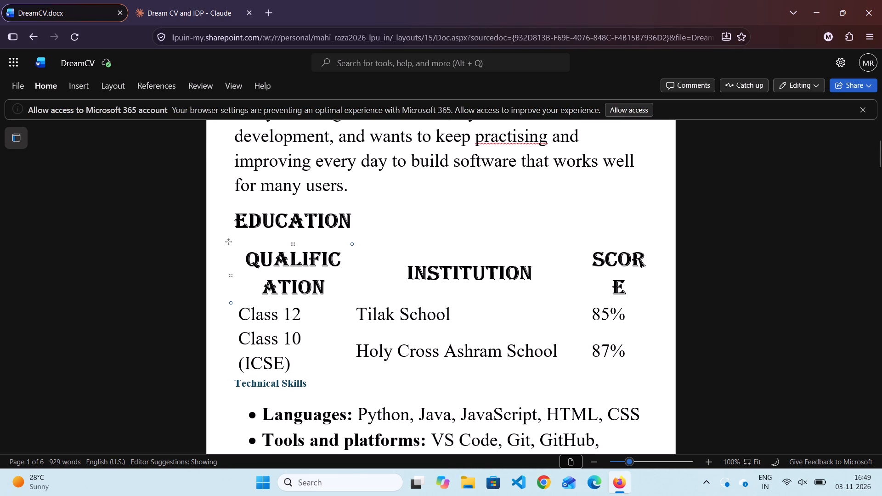
left_click_drag(243, 253, 610, 265)
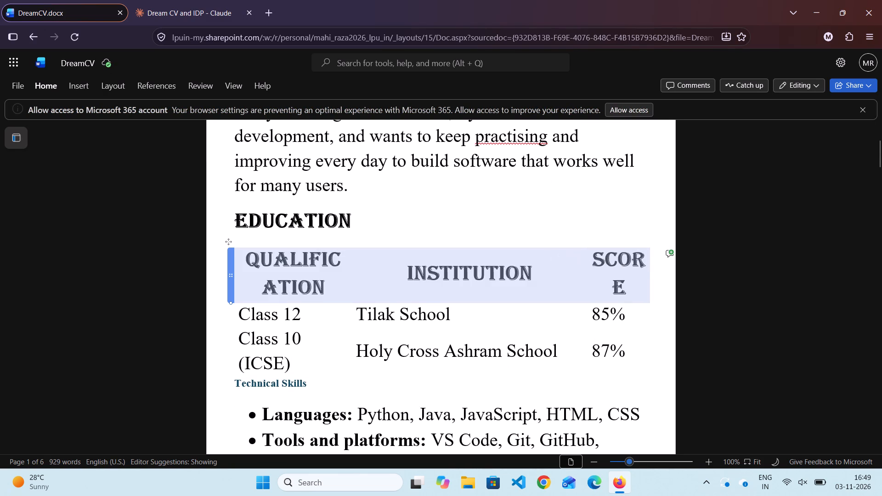
left_click_drag(610, 265, 610, 265)
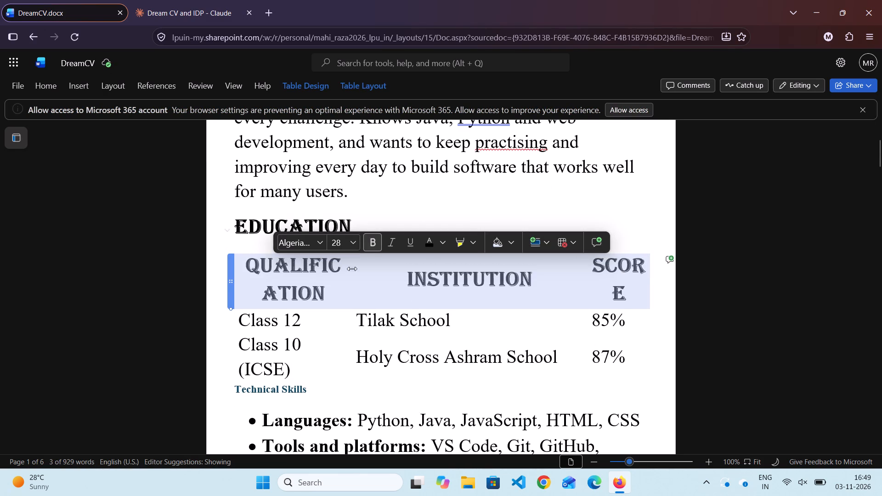
left_click(348, 244)
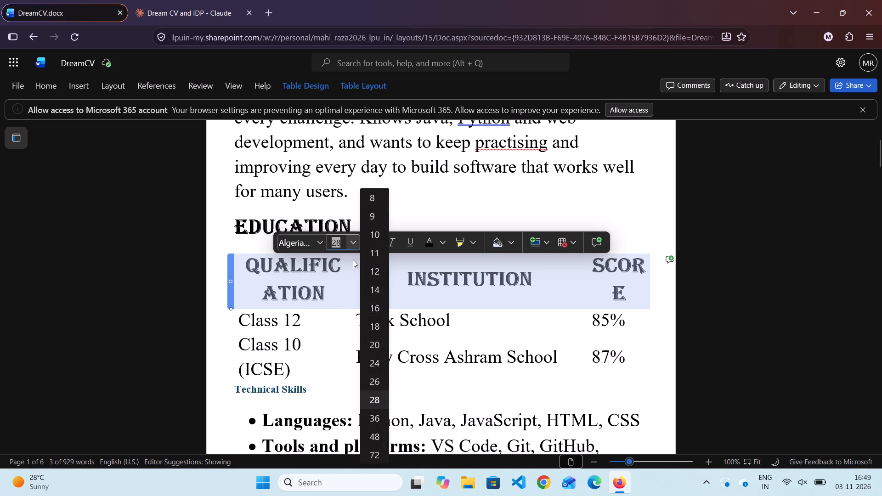
left_click(323, 242)
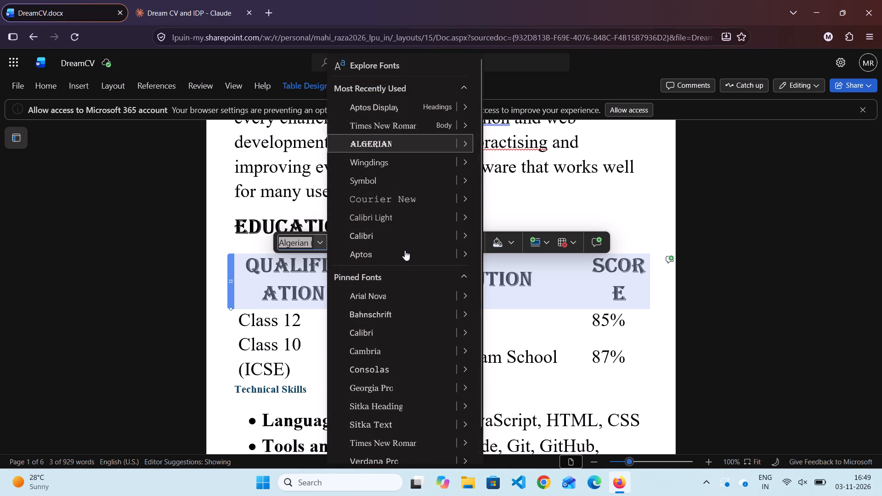
left_click(382, 127)
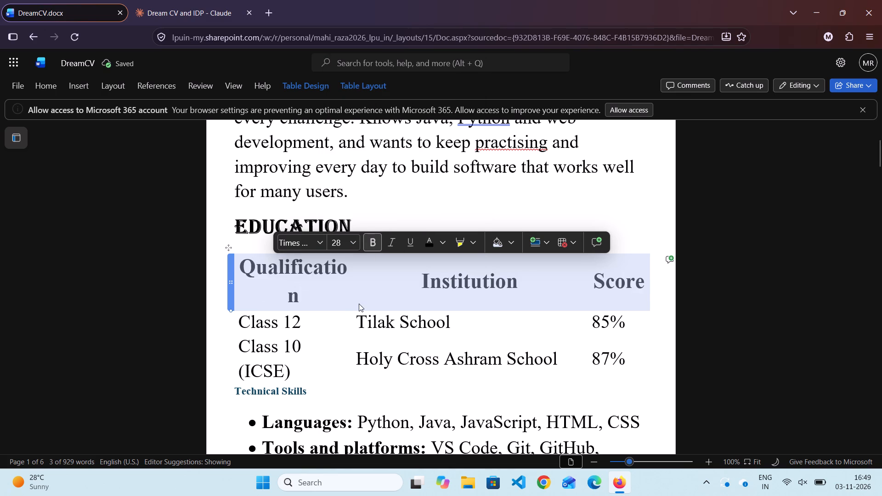
left_click(341, 297)
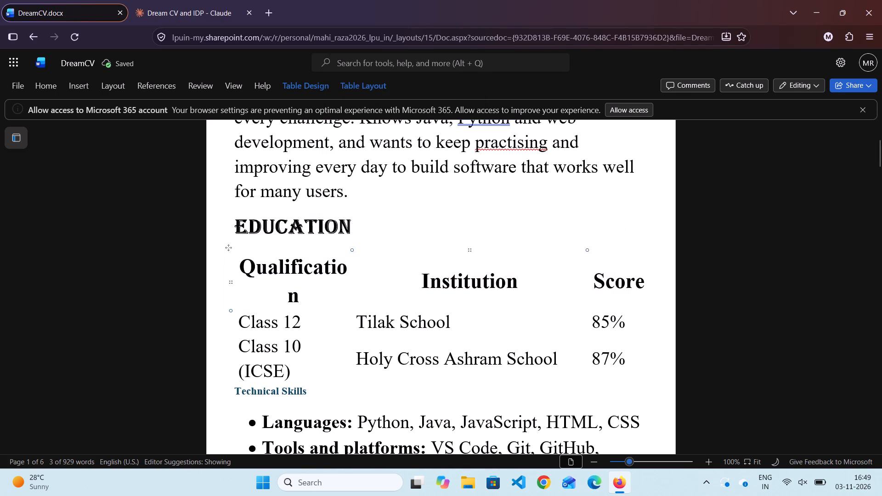
Widen the Qualification column of the Education table so that its header fits on one line.
left_click_drag(352, 284, 378, 274)
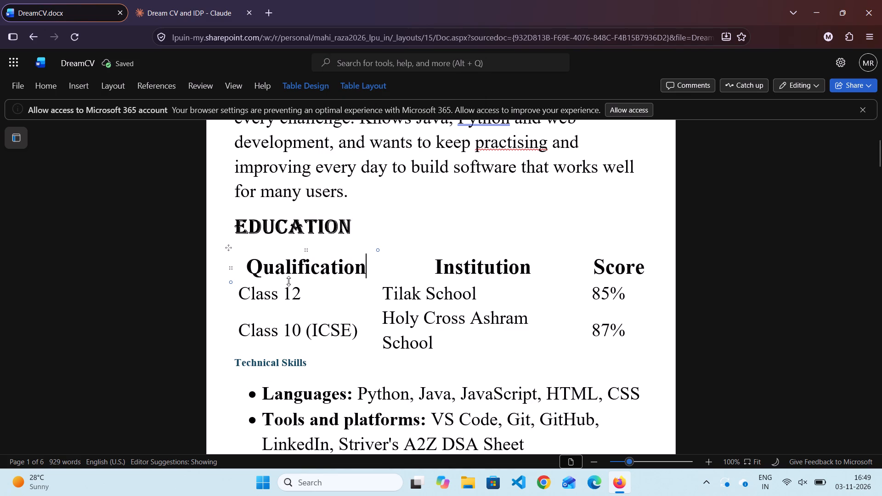
Format the "Technical Skills" heading in black Algerian at font size 24.
scroll(103, 328, "down", 4)
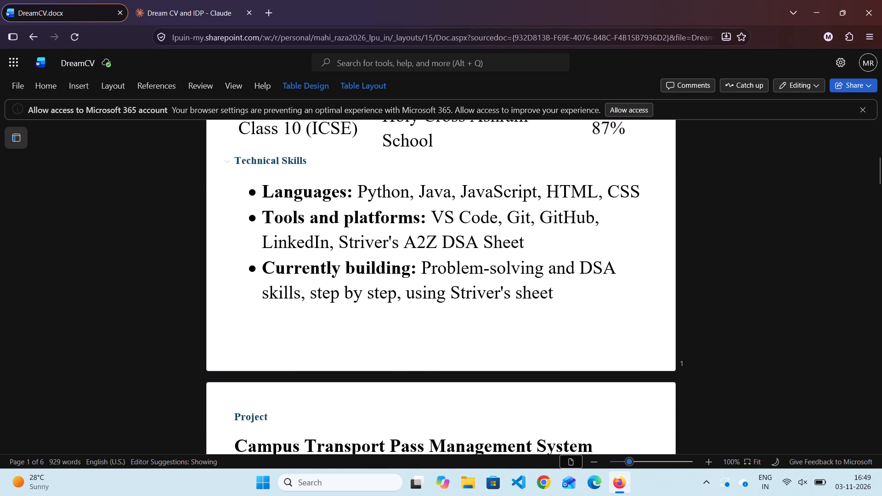
left_click_drag(236, 159, 317, 173)
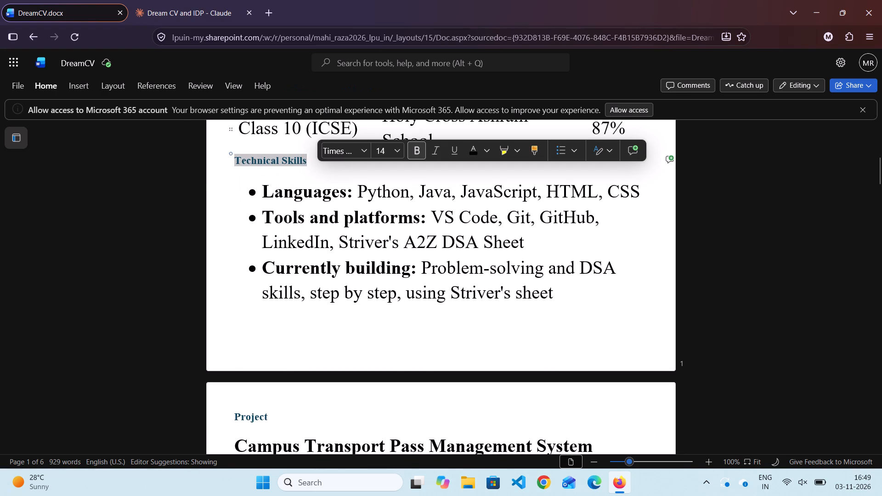
left_click(396, 148)
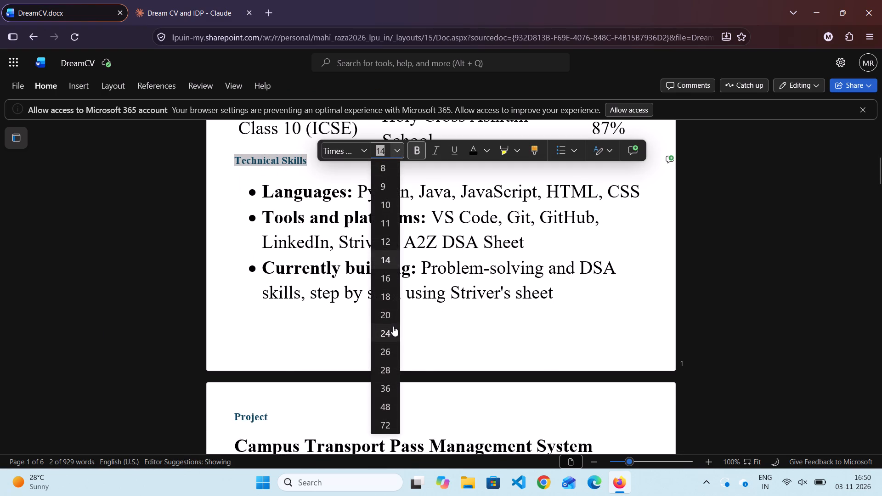
left_click(393, 326)
left_click(363, 146)
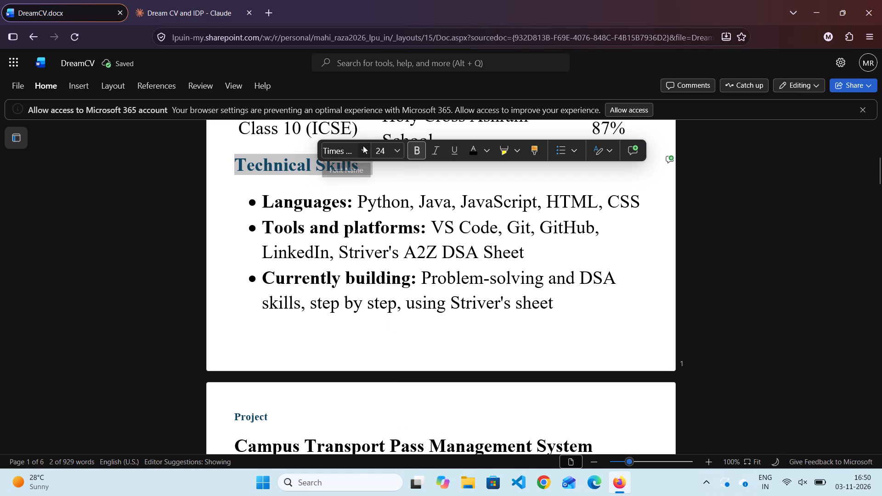
left_click(458, 140)
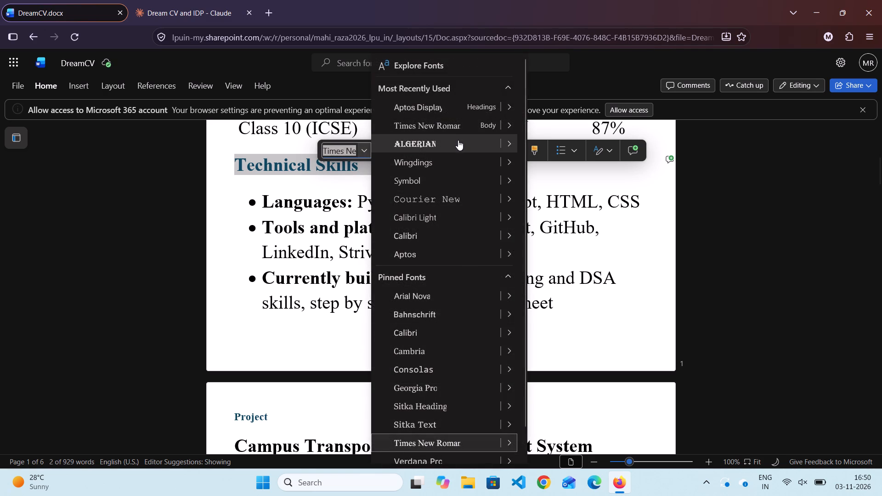
left_click(475, 151)
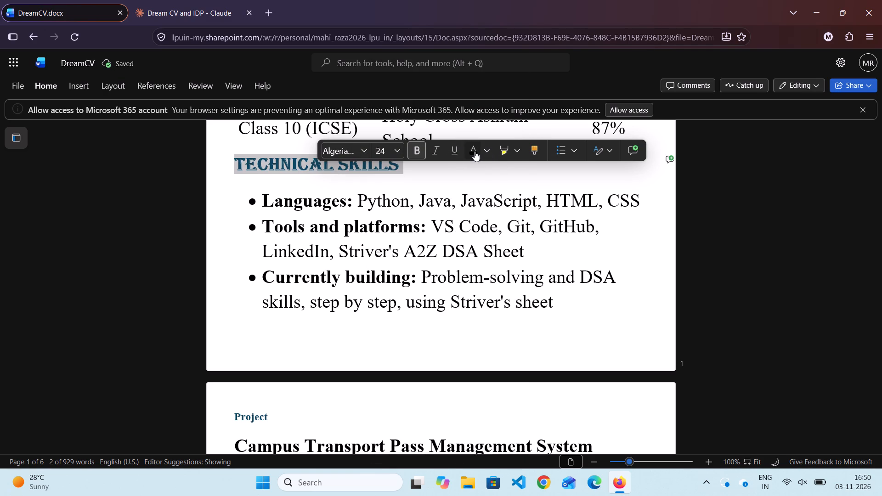
Format the "Project" heading in black Algerian at font size 24, matching the "Technical Skills" heading.
scroll(418, 222, "down", 3)
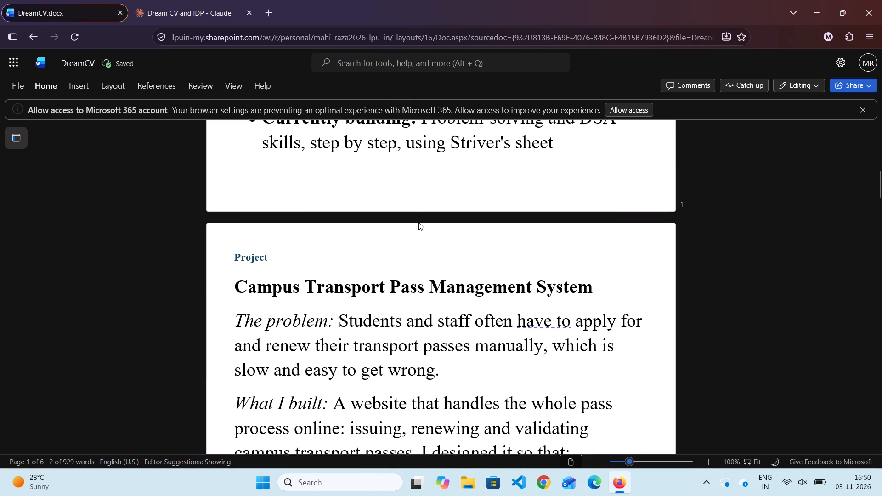
scroll(418, 222, "down", 1)
left_click_drag(233, 254, 250, 254)
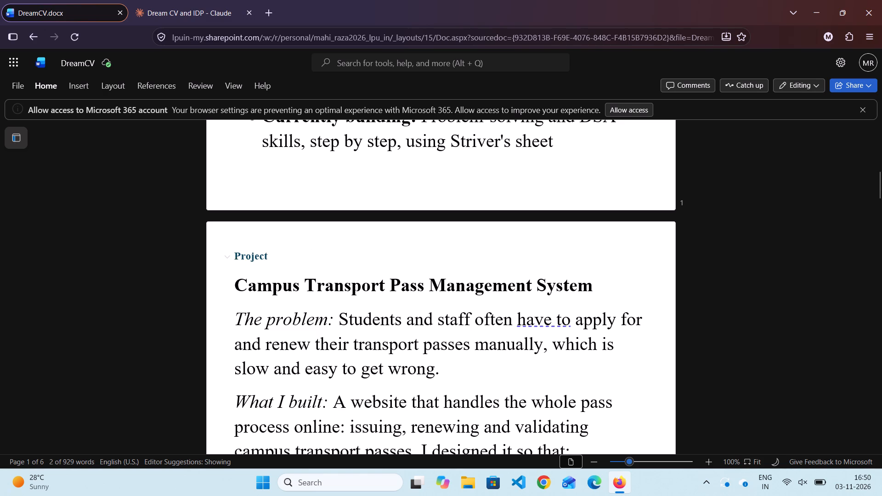
left_click_drag(250, 254, 276, 254)
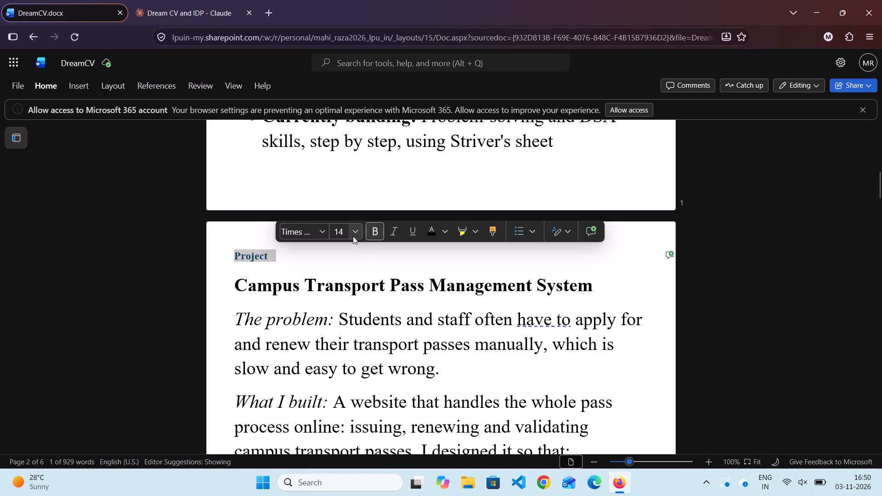
left_click(358, 228)
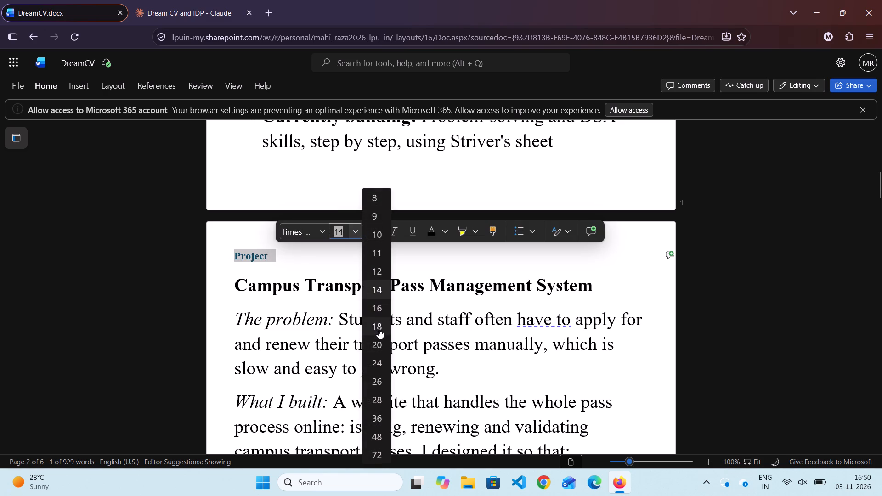
left_click(385, 361)
left_click(324, 234)
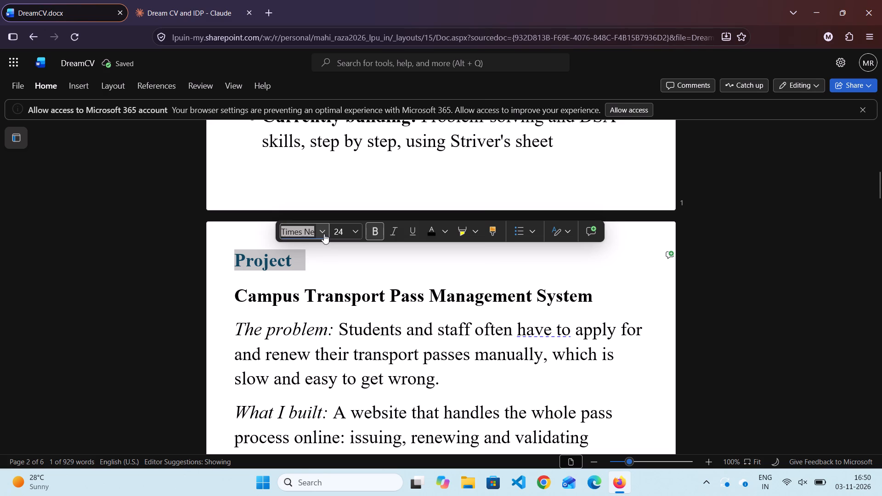
left_click(387, 137)
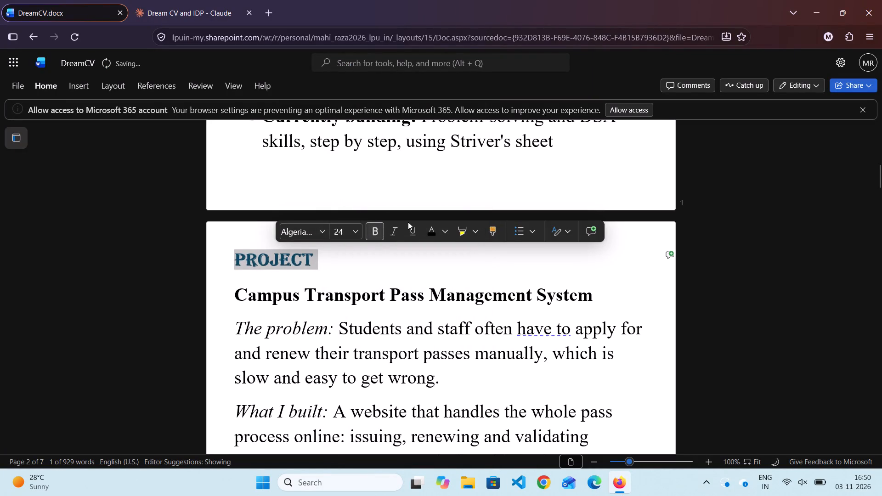
left_click(427, 228)
Review the reformatted headings and the remaining CV and Individual Development Plan sections, including the Semester-wise milestones table.
scroll(401, 270, "up", 1)
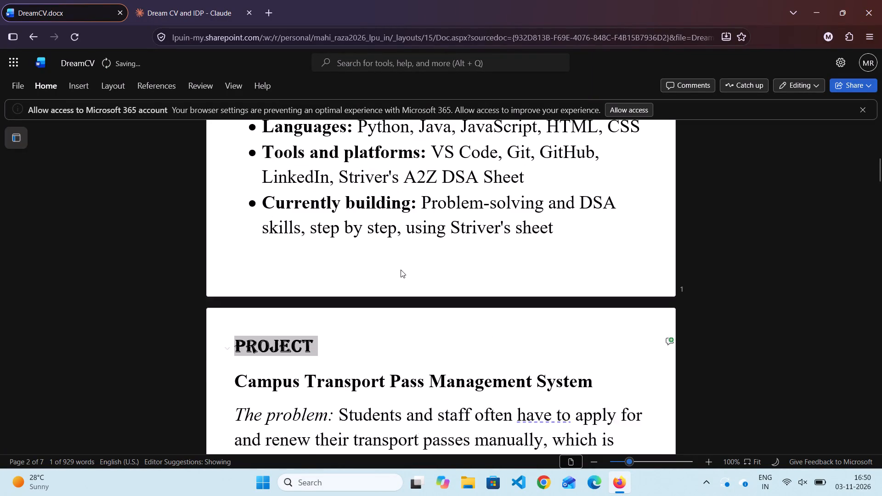
scroll(401, 270, "up", 4)
scroll(401, 270, "down", 4)
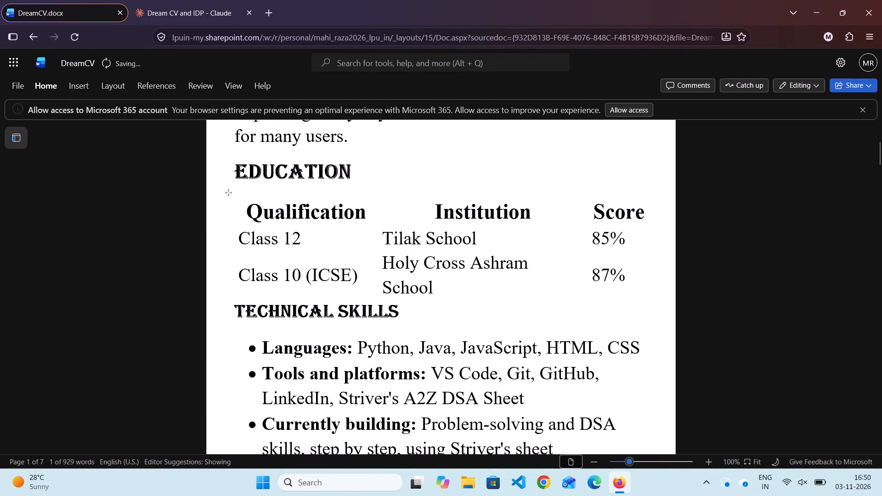
scroll(401, 270, "down", 4)
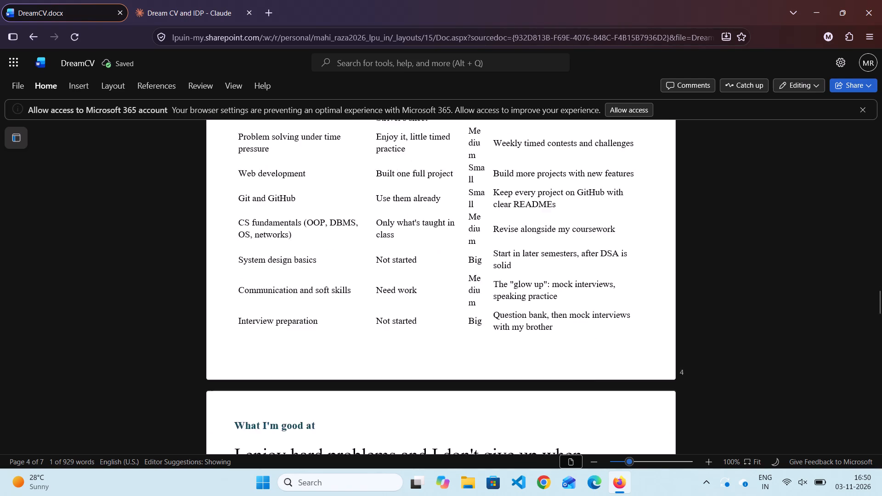
scroll(401, 270, "down", 5)
scroll(401, 270, "up", 1)
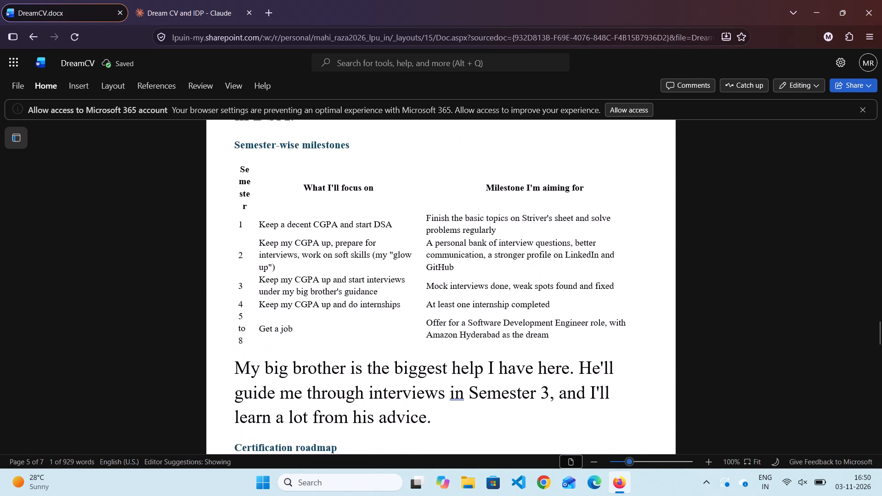
scroll(401, 270, "up", 3)
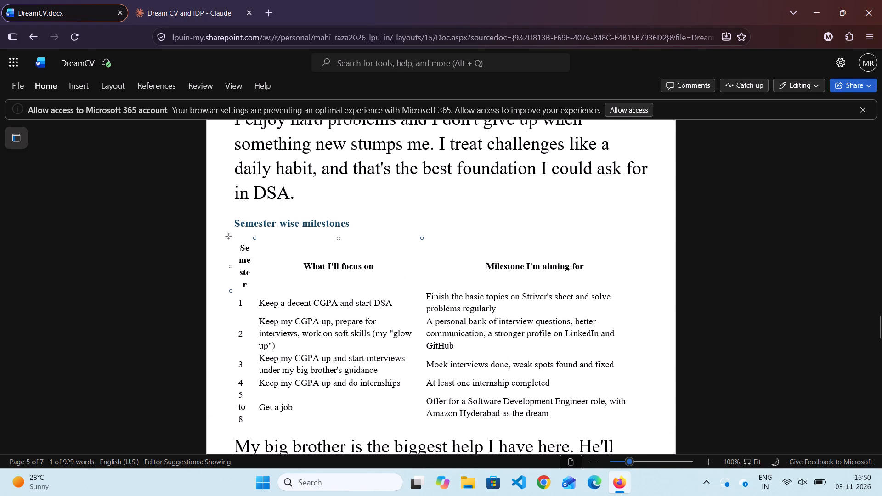
scroll(401, 270, "up", 9)
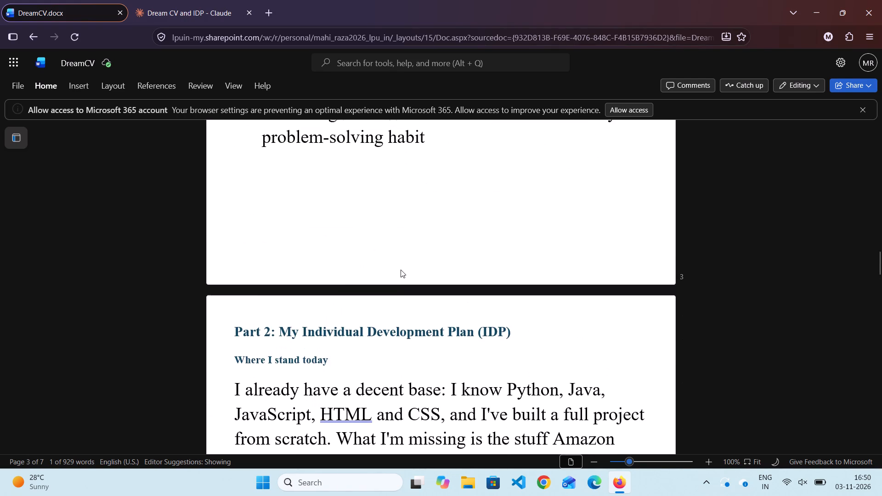
scroll(401, 270, "up", 7)
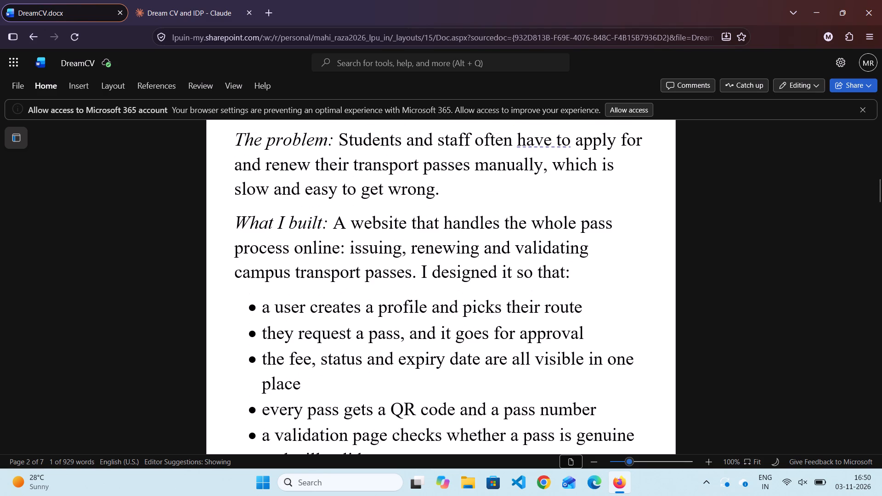
scroll(401, 270, "up", 2)
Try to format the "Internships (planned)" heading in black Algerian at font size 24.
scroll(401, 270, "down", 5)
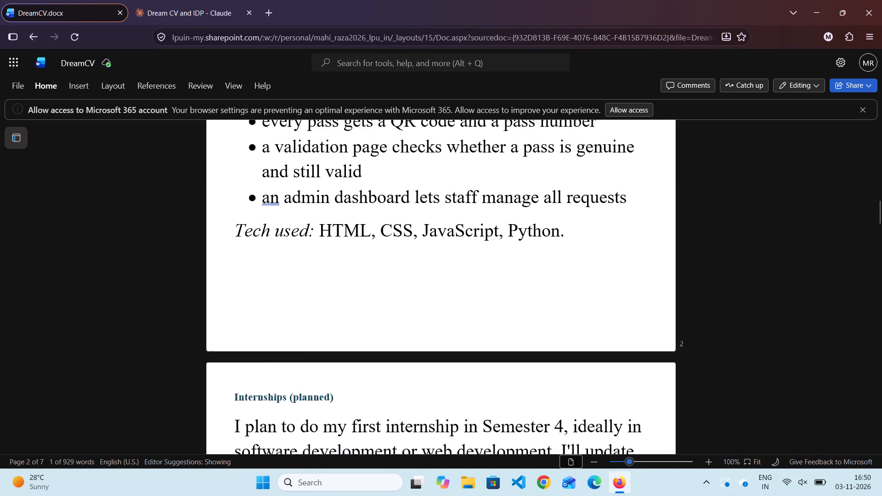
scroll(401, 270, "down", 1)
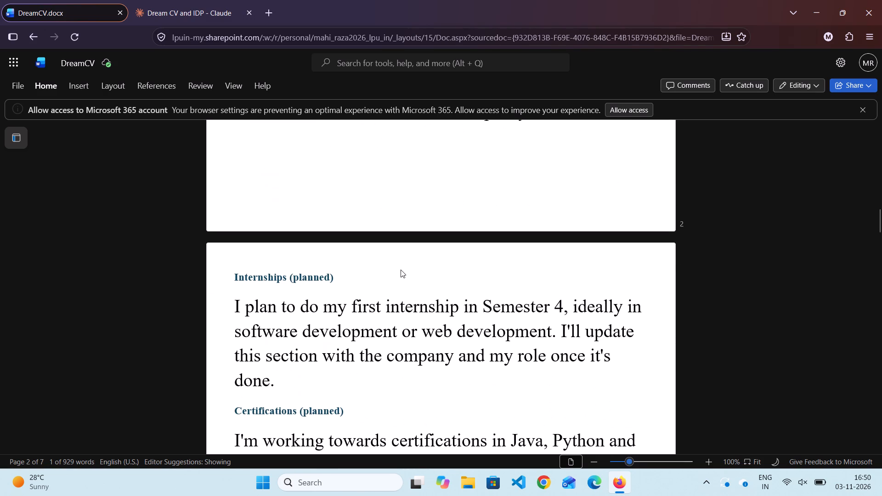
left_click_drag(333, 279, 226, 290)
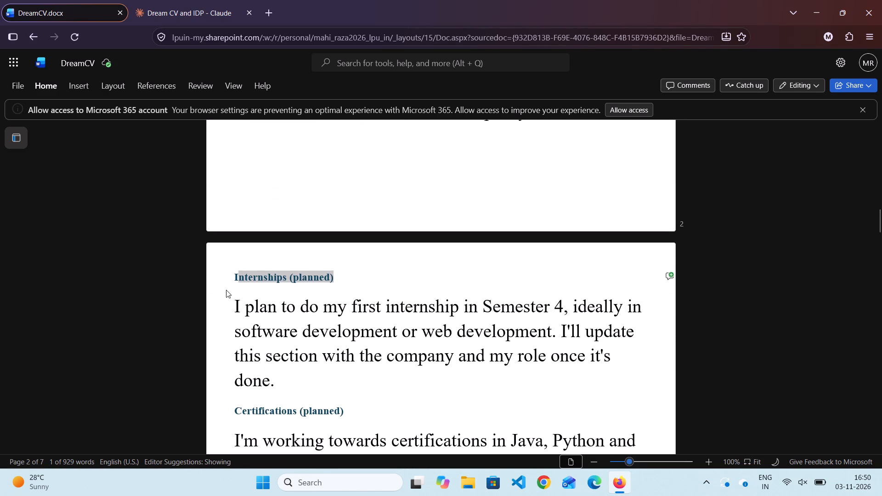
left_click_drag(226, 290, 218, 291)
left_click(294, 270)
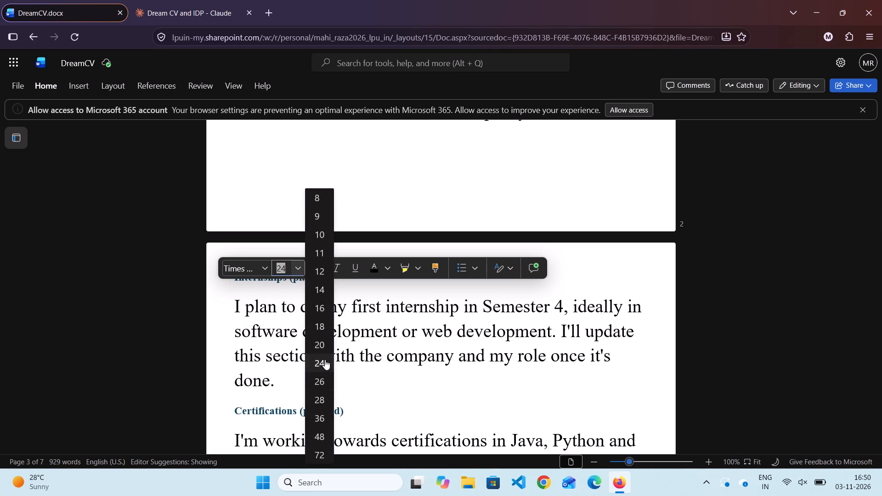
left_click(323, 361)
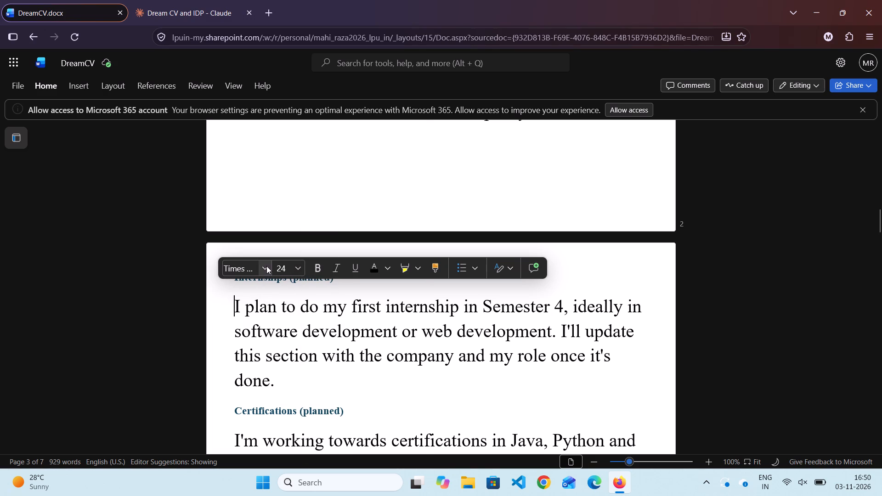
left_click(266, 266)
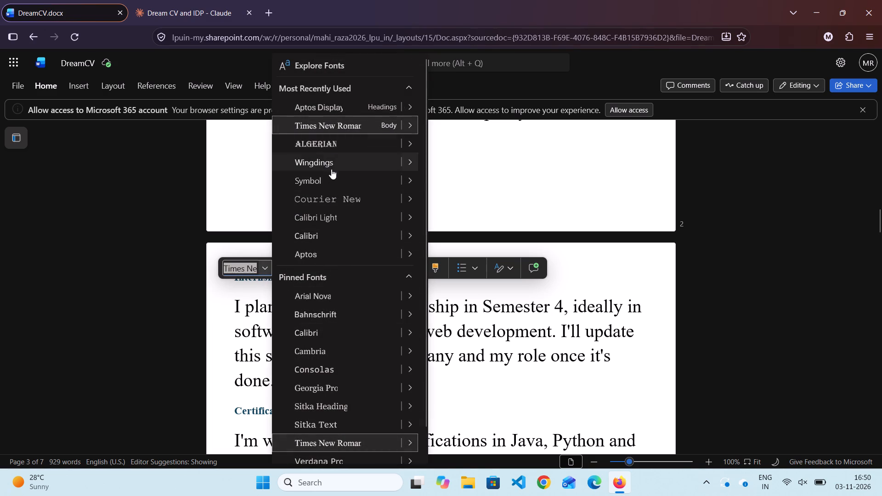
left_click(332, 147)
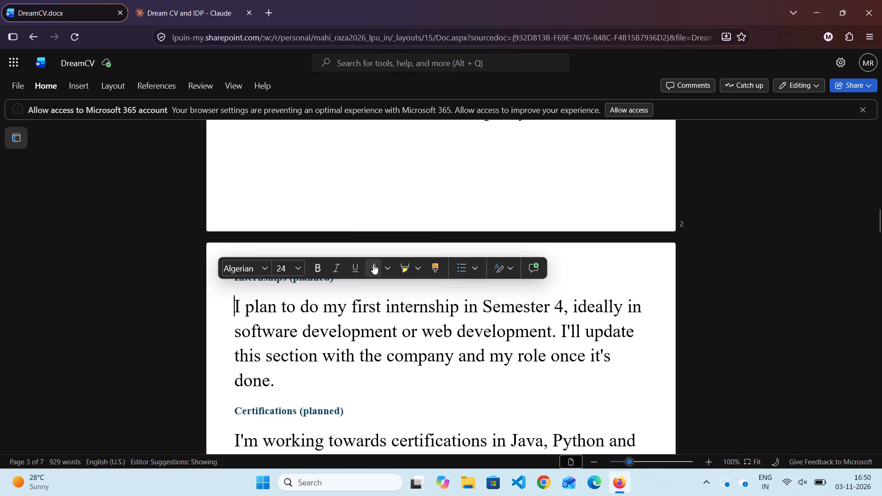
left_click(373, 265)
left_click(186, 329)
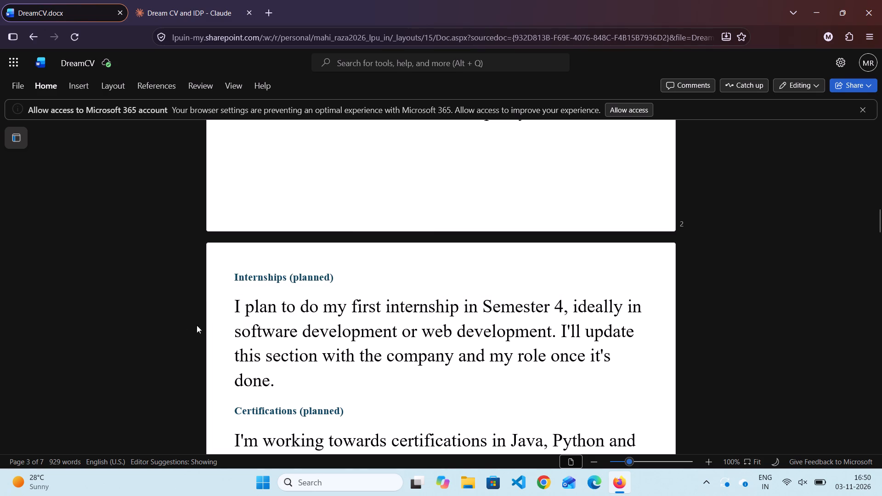
Format the whole "Internships (planned)" heading in black Algerian at font size 24.
left_click_drag(235, 277, 337, 277)
left_click(417, 251)
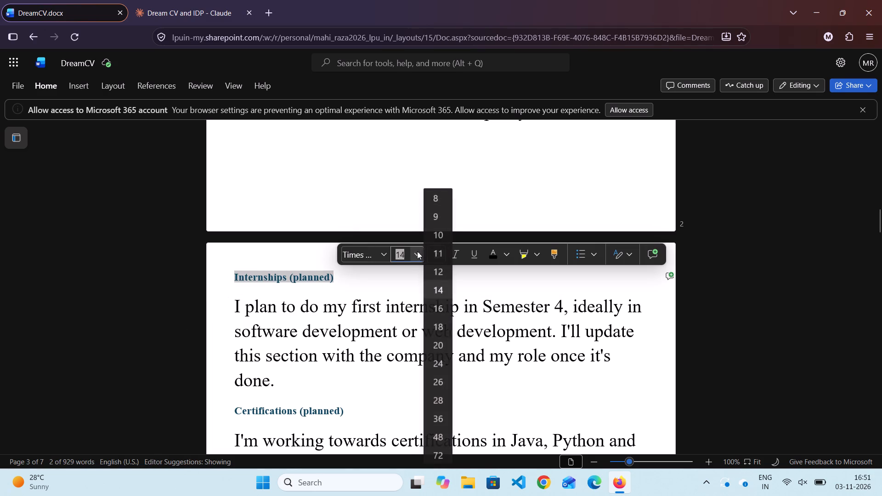
left_click(446, 362)
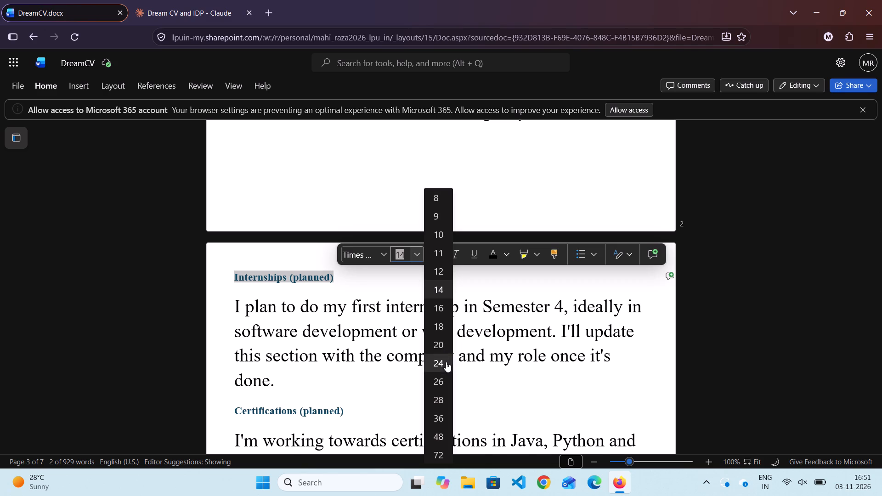
left_click(385, 260)
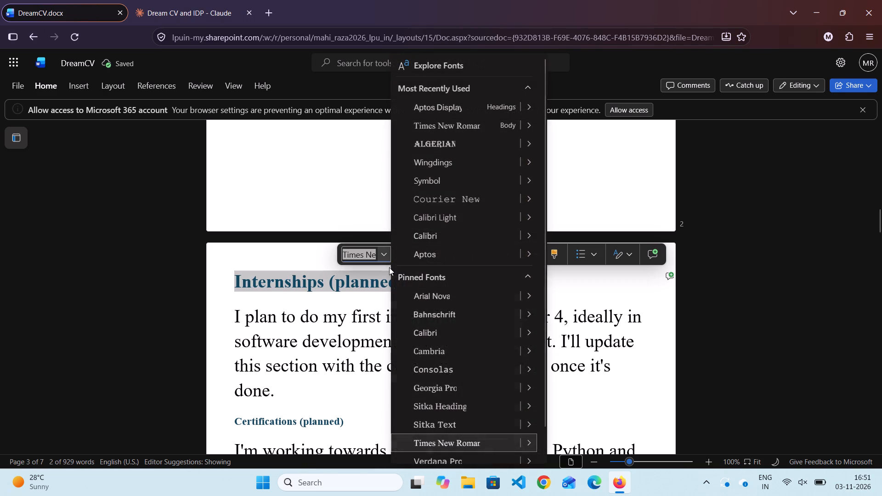
left_click(468, 150)
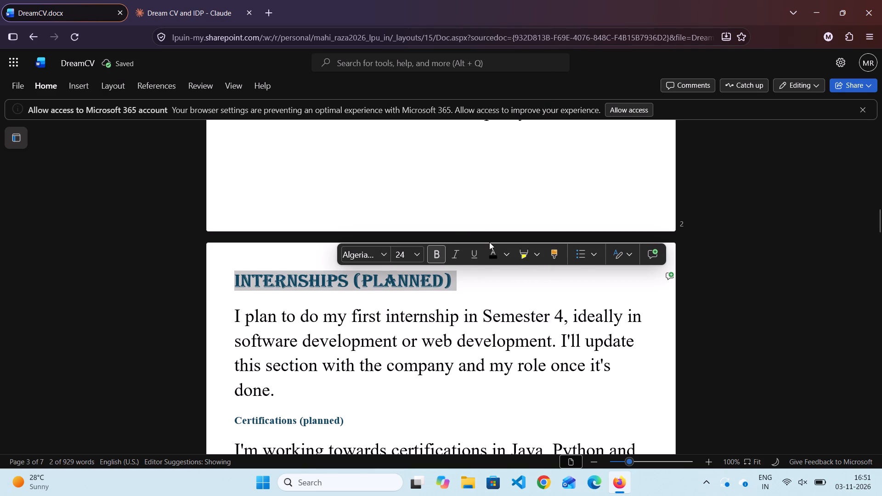
left_click(490, 249)
Format the "Certifications (planned)" heading in black Algerian at font size 24, matching the headings before it.
scroll(447, 300, "up", 10)
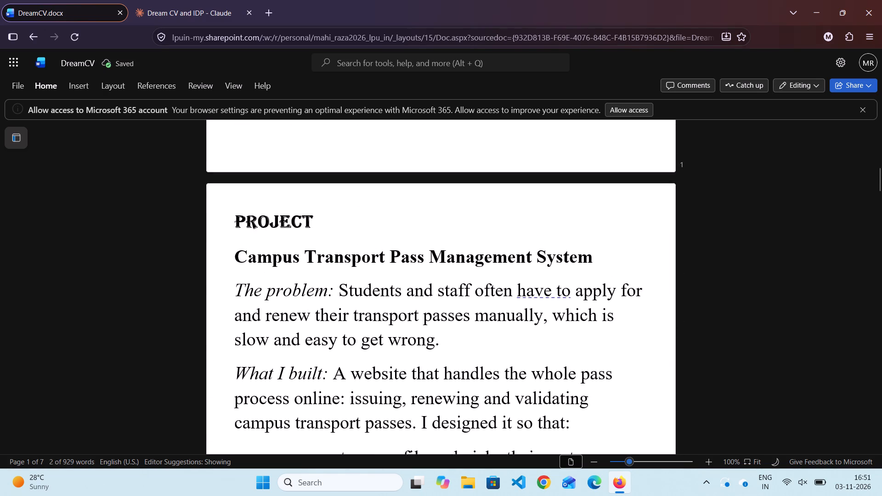
scroll(447, 300, "down", 14)
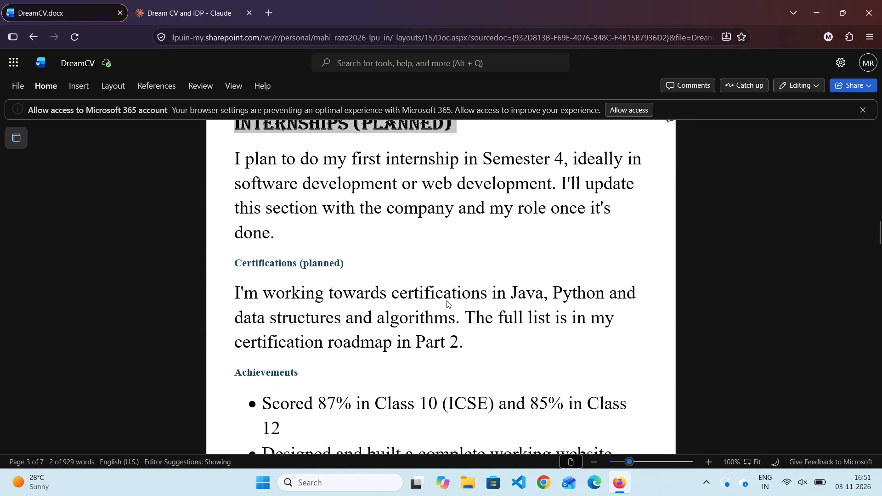
scroll(447, 300, "down", 2)
left_click_drag(342, 209, 232, 209)
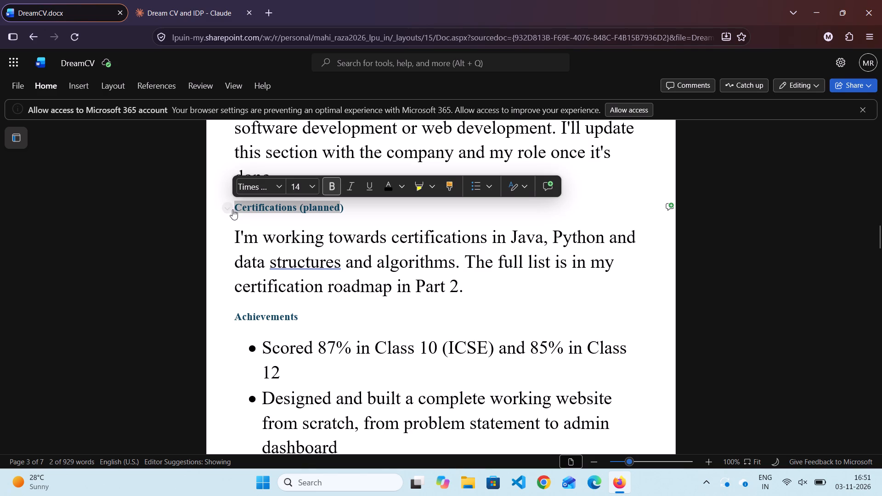
left_click(310, 185)
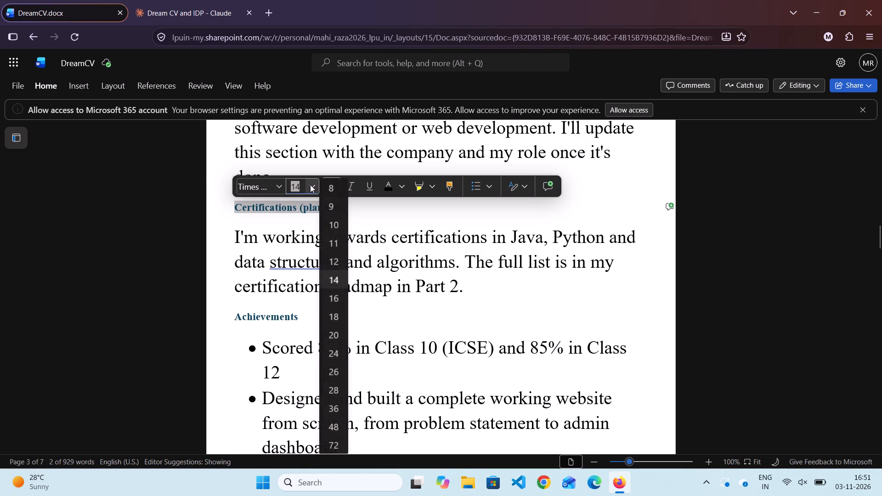
left_click(455, 233)
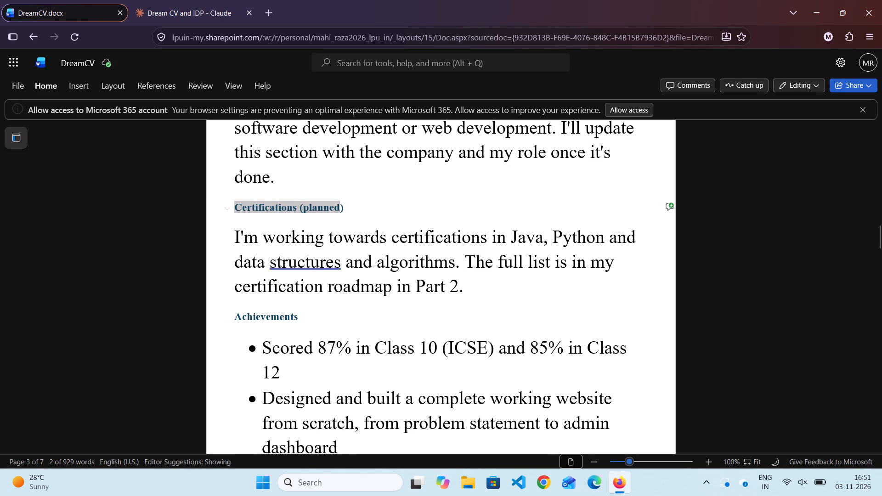
left_click_drag(354, 205, 232, 208)
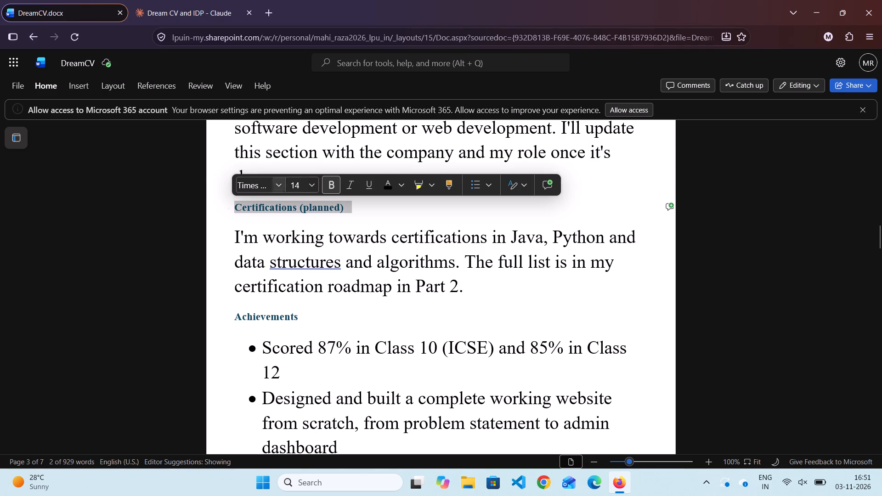
left_click(310, 184)
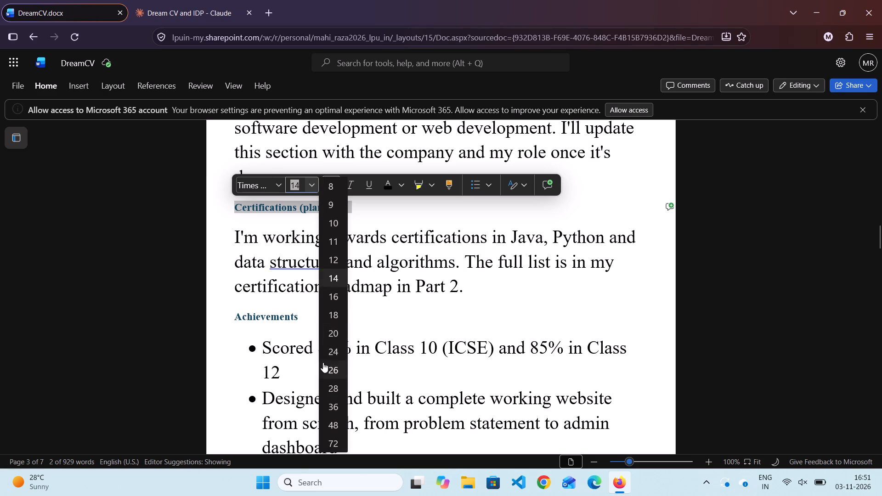
left_click(333, 351)
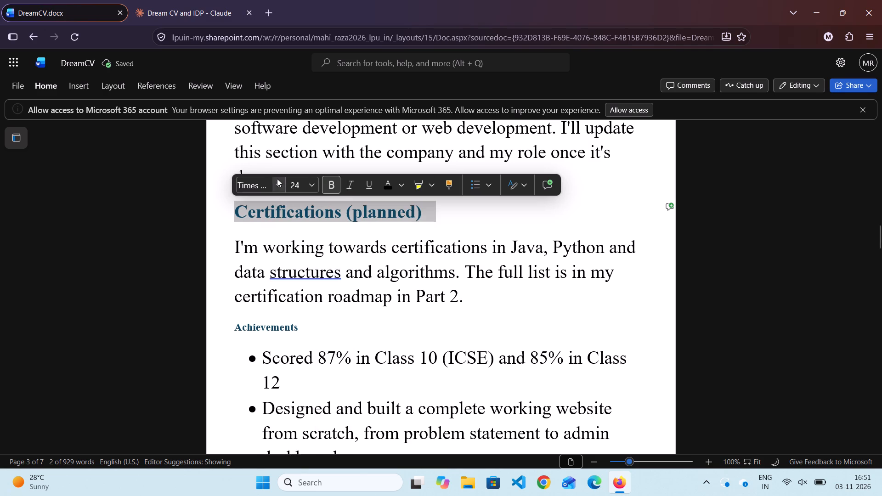
left_click(277, 183)
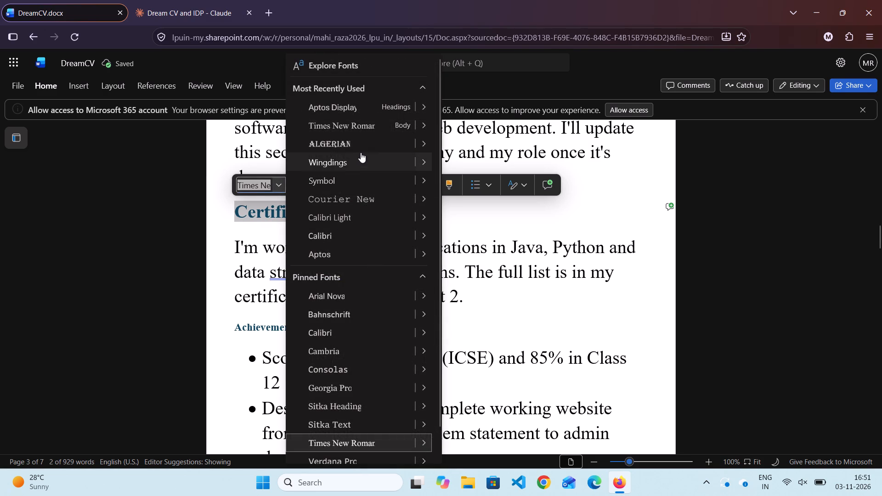
left_click(361, 147)
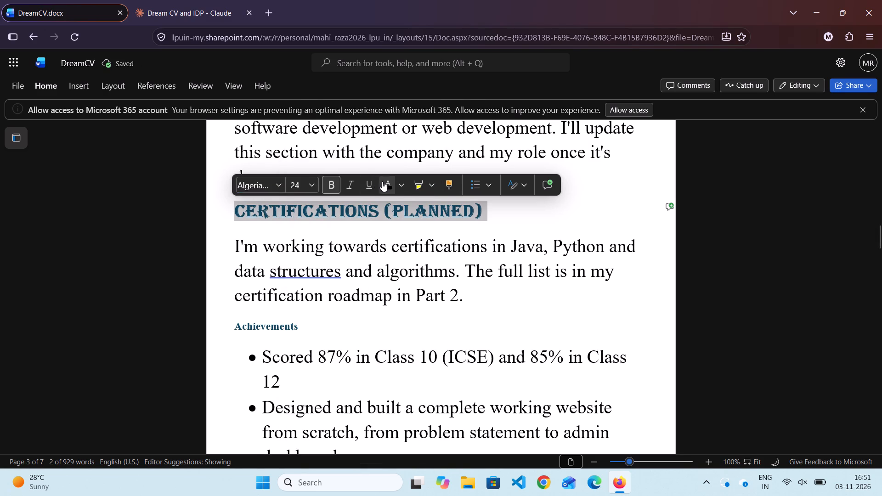
left_click(383, 181)
Format the "Achievements" heading in black Algerian at font size 24.
scroll(379, 222, "down", 2)
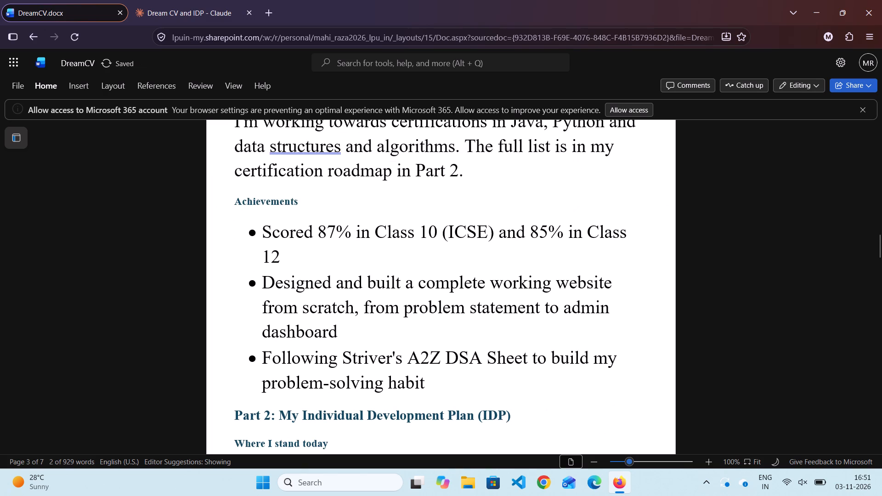
left_click_drag(306, 202, 232, 202)
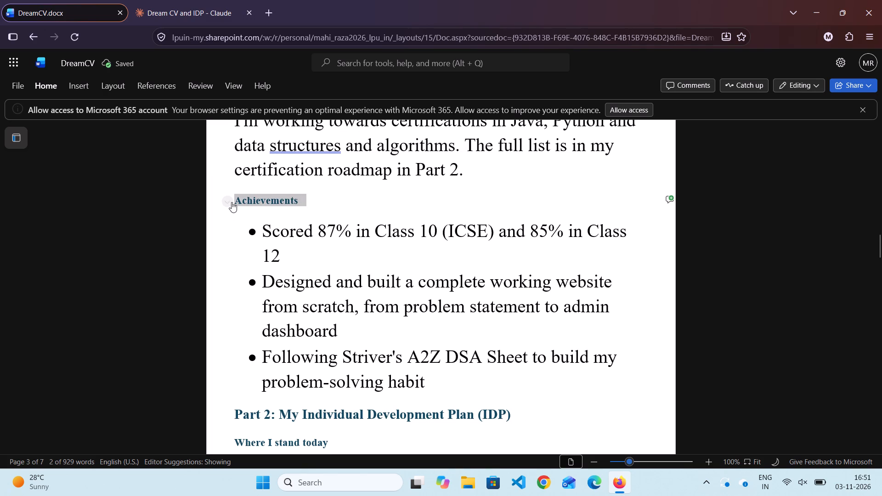
left_click_drag(232, 202, 232, 202)
left_click(312, 178)
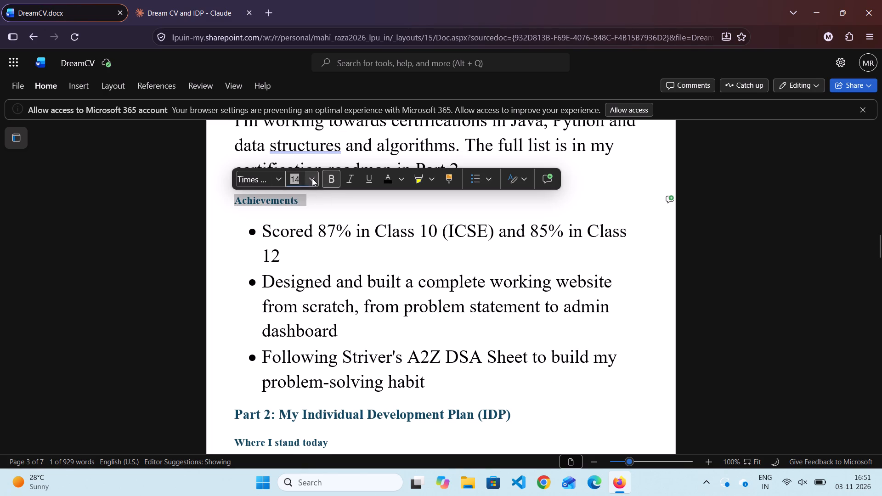
left_click(288, 357)
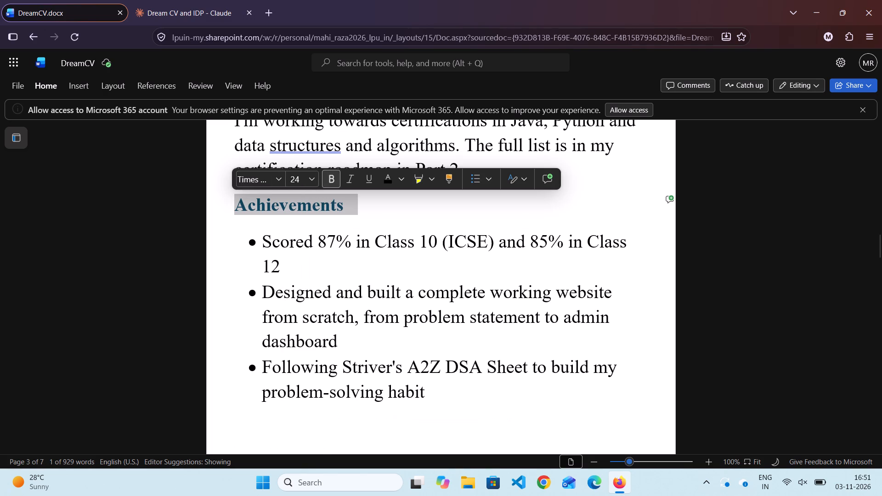
left_click(276, 178)
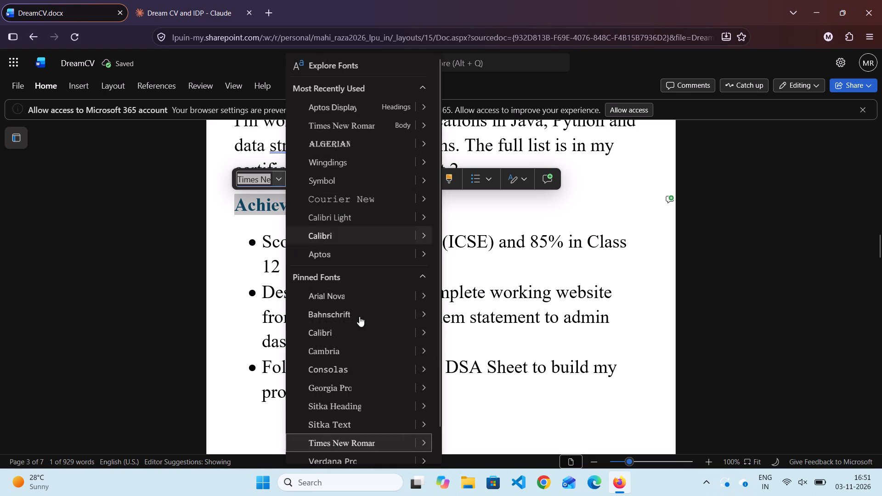
left_click(354, 141)
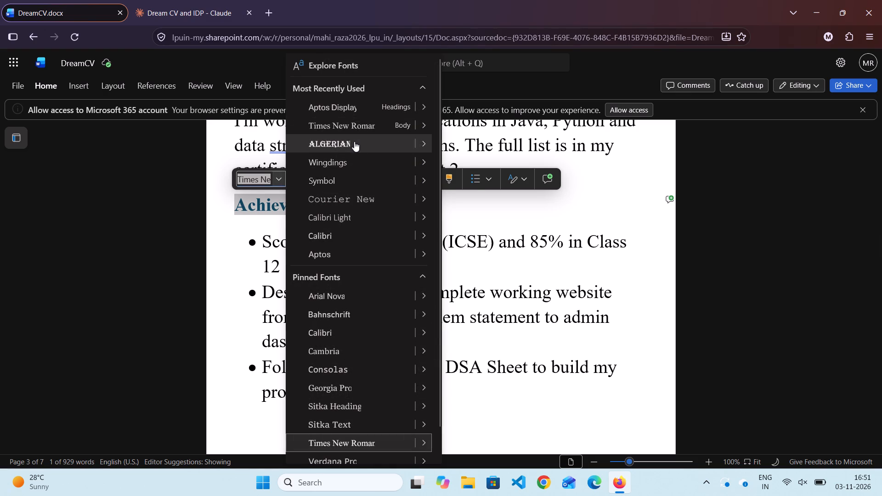
left_click(390, 177)
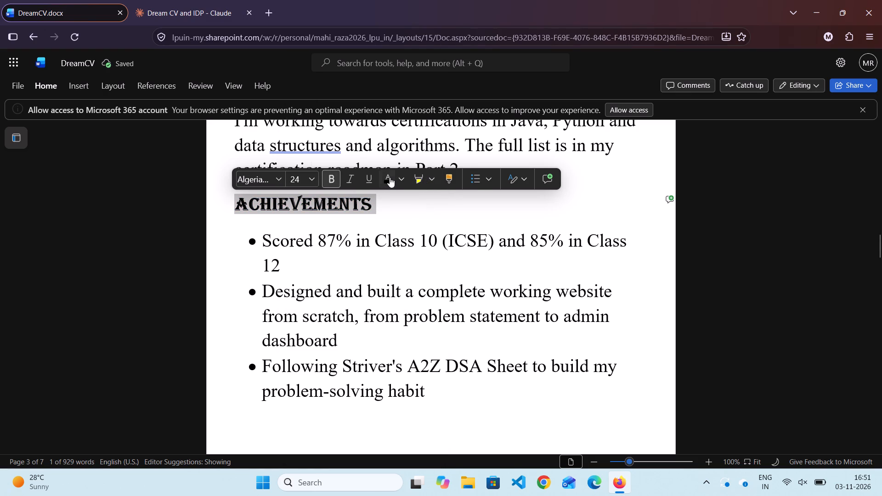
Format the "Part 2: My Individual Development Plan (IDP)" heading in Algerian at font size 28.
scroll(374, 219, "down", 7)
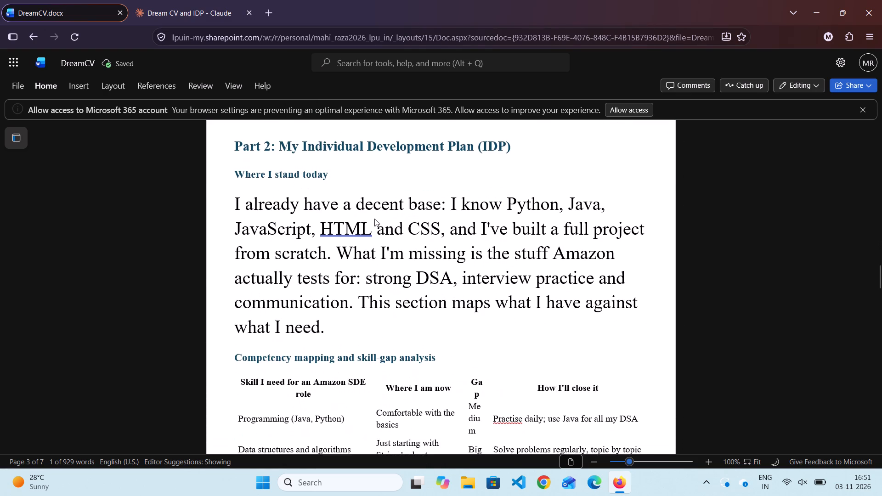
scroll(374, 219, "up", 2)
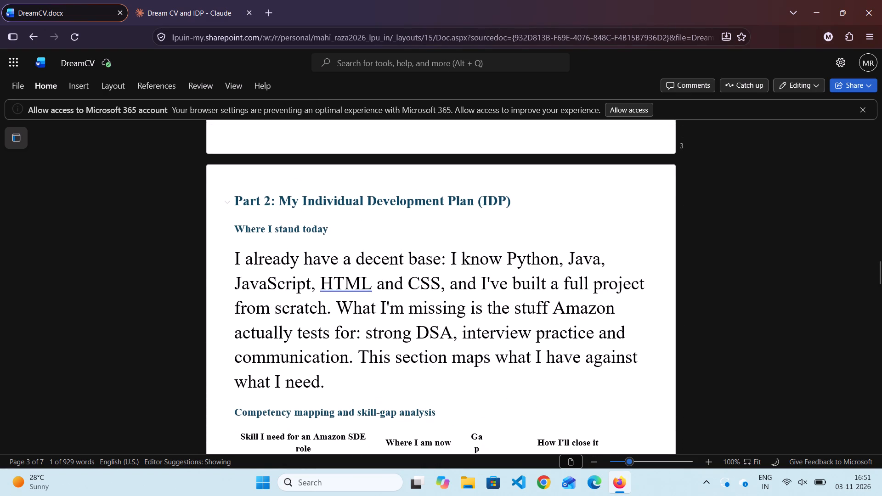
left_click_drag(237, 201, 515, 193)
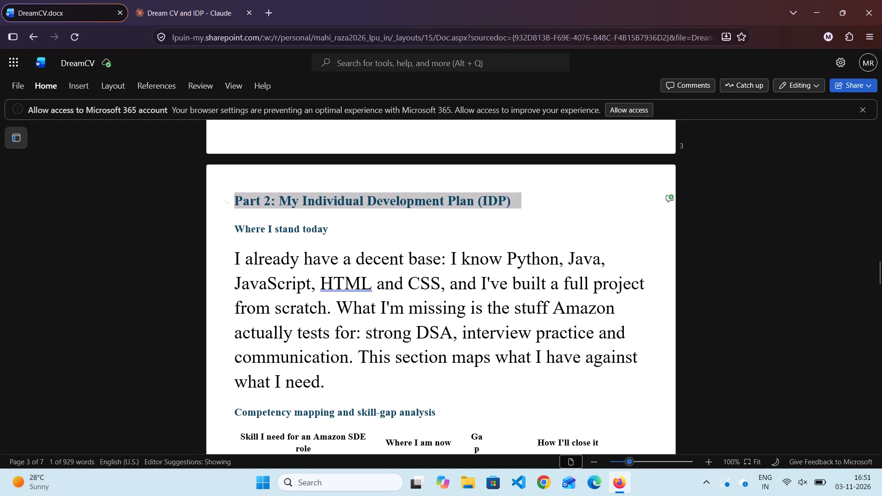
left_click_drag(515, 193, 514, 195)
left_click(592, 172)
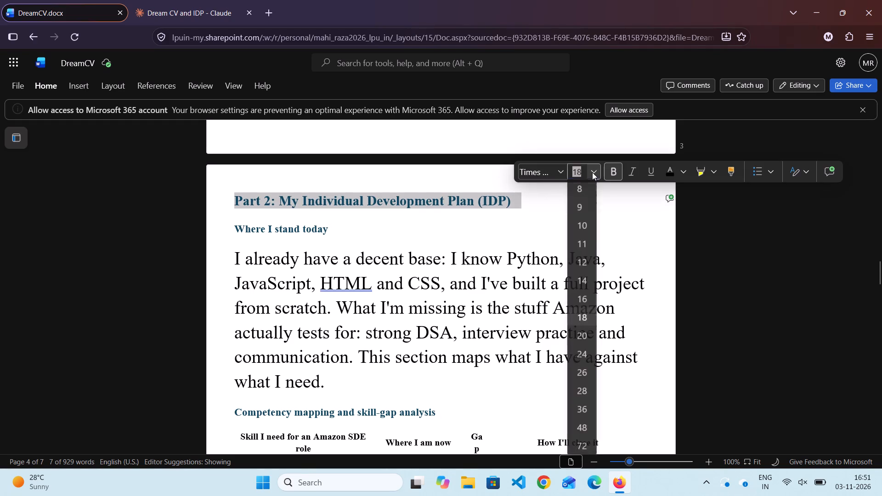
left_click(582, 389)
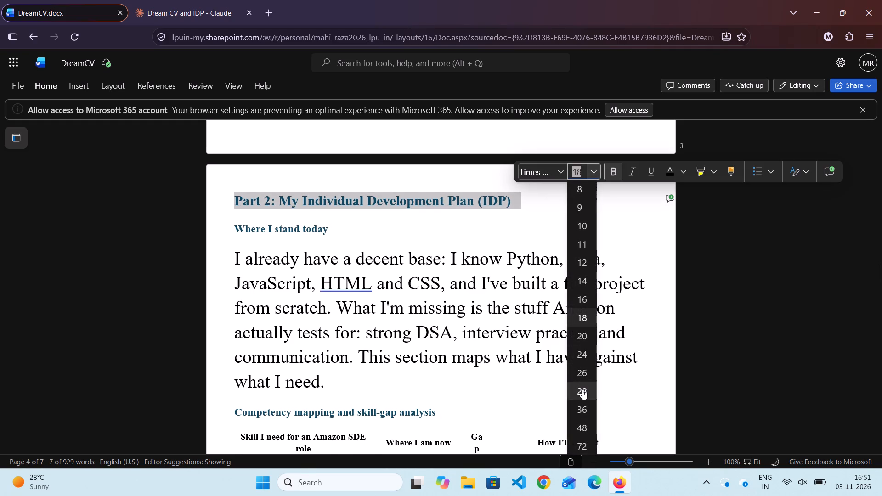
left_click(561, 176)
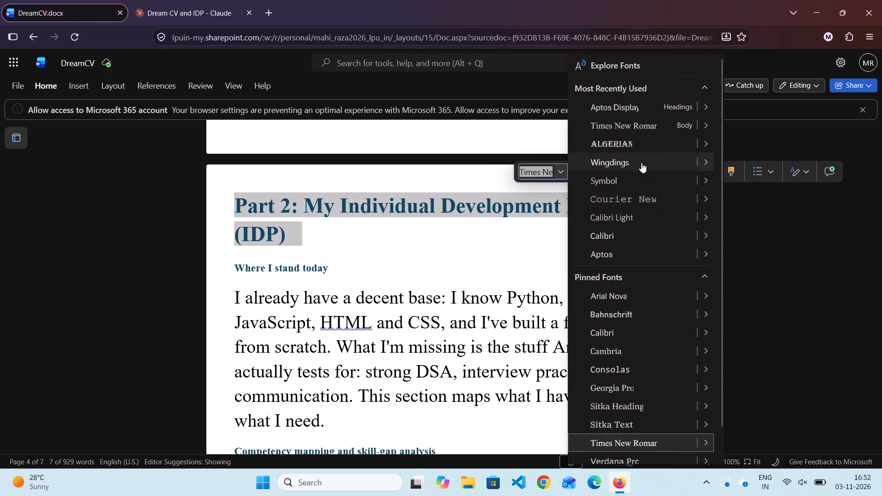
left_click(618, 150)
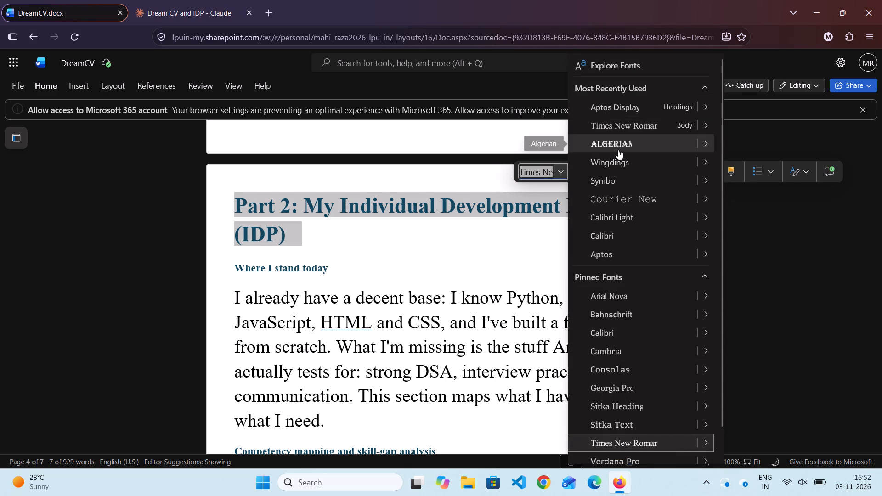
Format the "Where I stand today" heading in black Algerian at font size 24.
left_click_drag(330, 270, 232, 268)
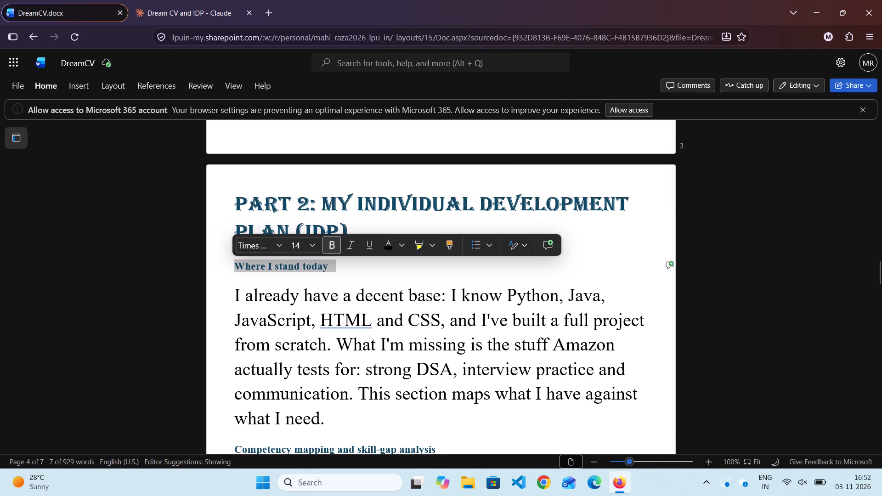
left_click(309, 239)
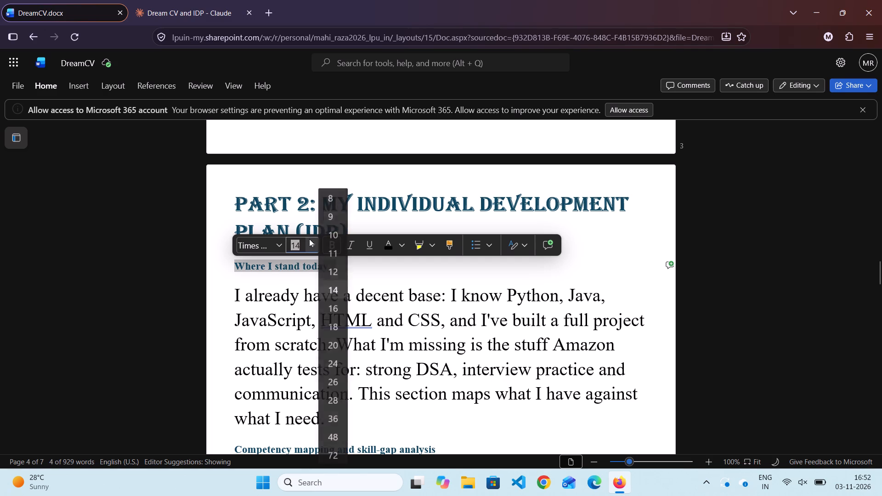
left_click(338, 365)
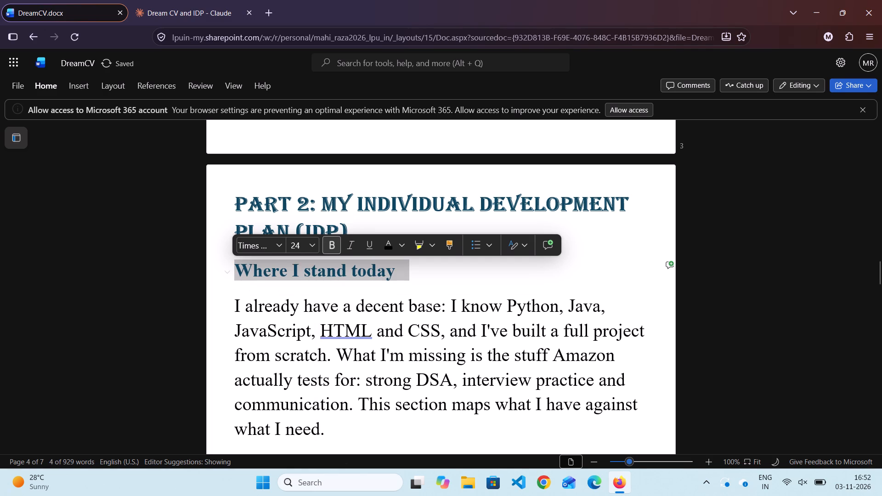
left_click(281, 247)
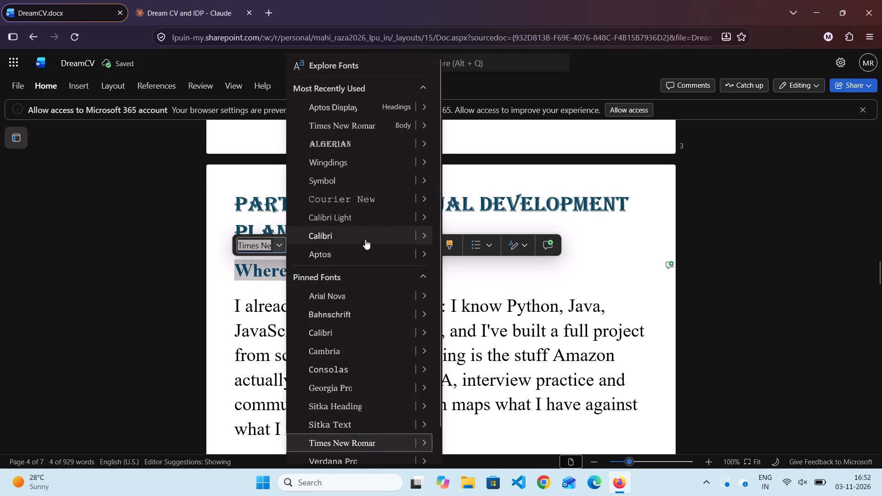
left_click(348, 145)
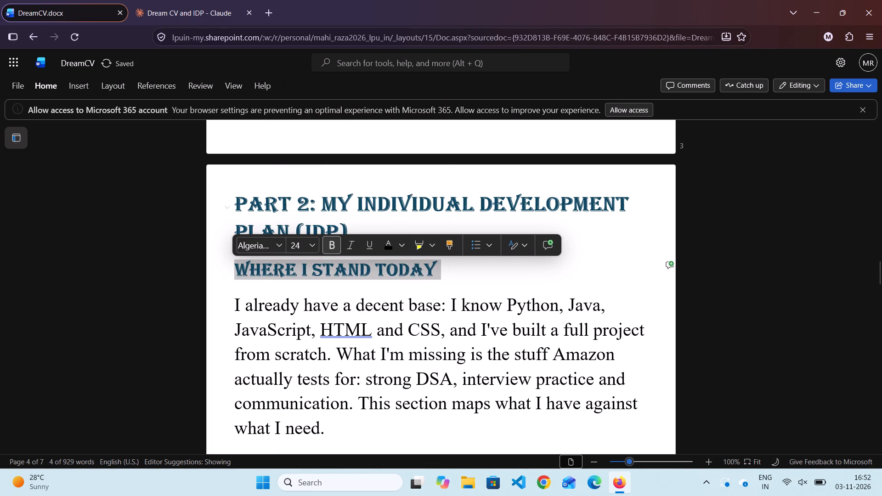
left_click(384, 243)
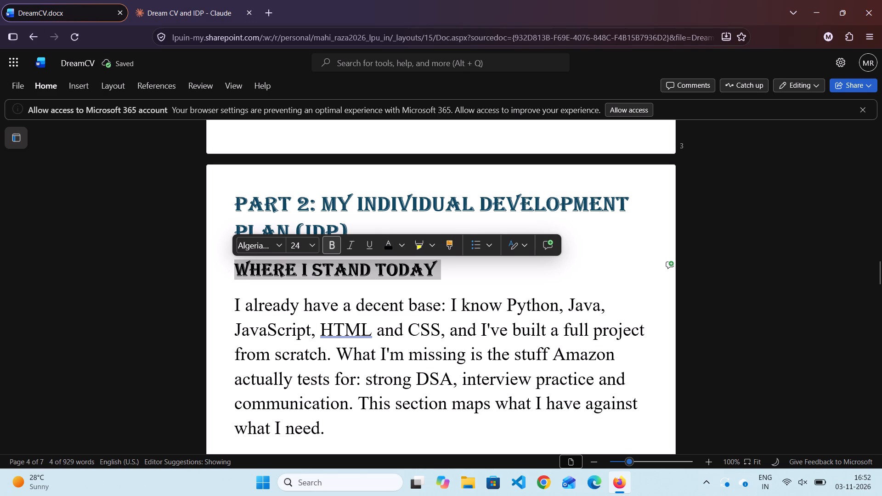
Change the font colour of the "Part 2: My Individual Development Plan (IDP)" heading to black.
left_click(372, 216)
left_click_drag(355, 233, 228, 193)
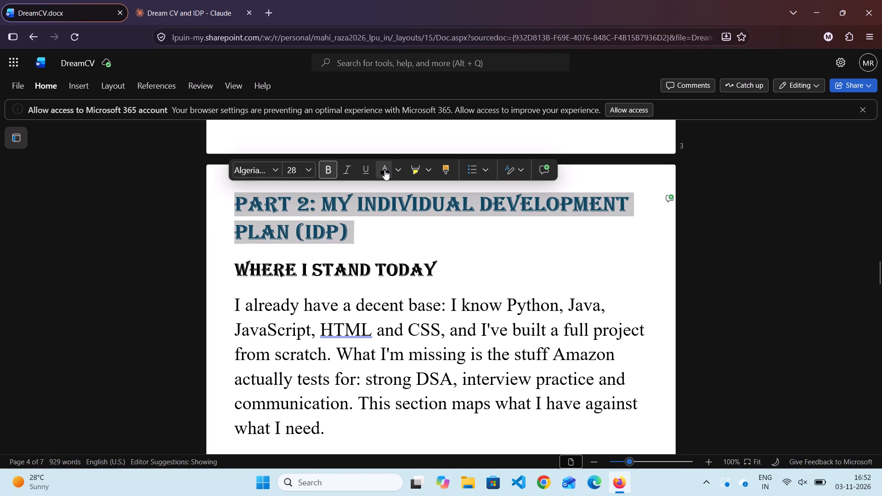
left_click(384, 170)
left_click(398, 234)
Review the whole document, from Career Objective to the Part 2 tables, checking which headings still need formatting.
scroll(398, 234, "up", 2)
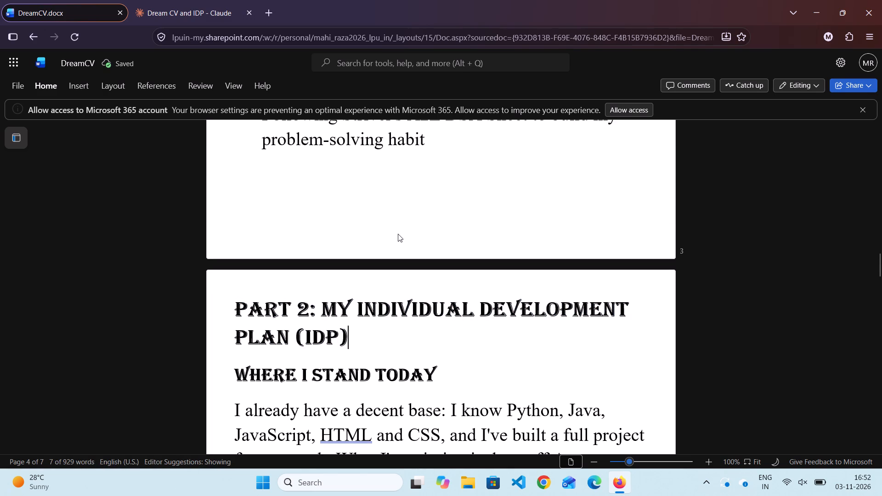
scroll(398, 234, "up", 14)
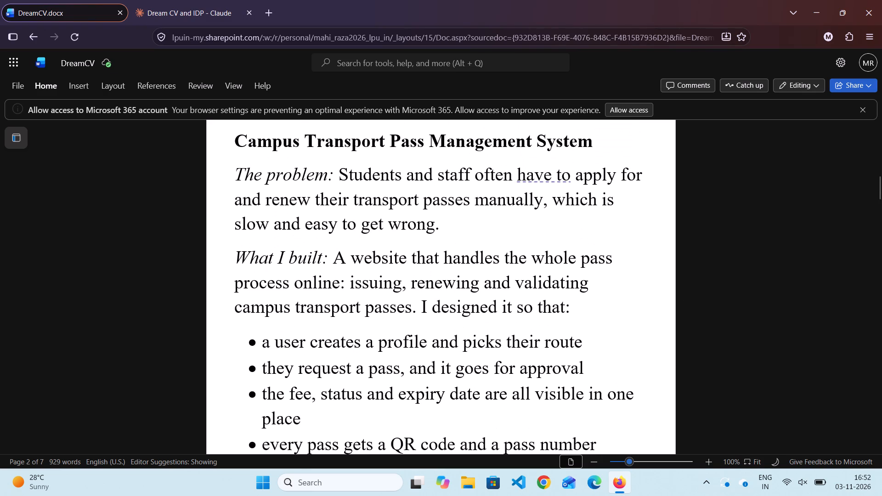
scroll(398, 234, "up", 5)
scroll(398, 234, "down", 6)
scroll(398, 234, "up", 11)
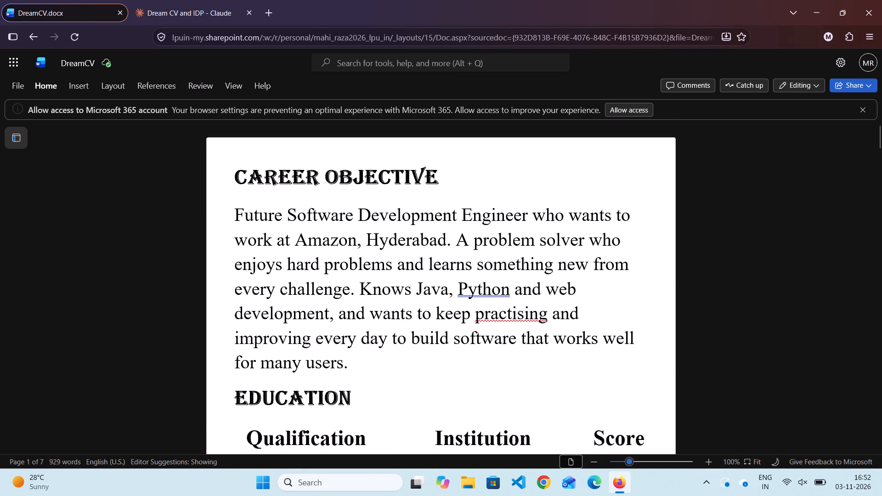
scroll(398, 234, "up", 9)
scroll(398, 234, "down", 6)
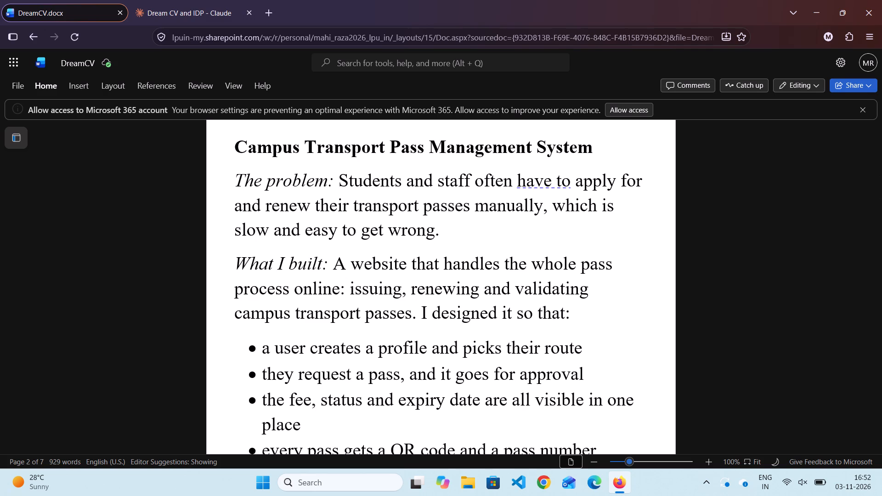
scroll(398, 234, "down", 10)
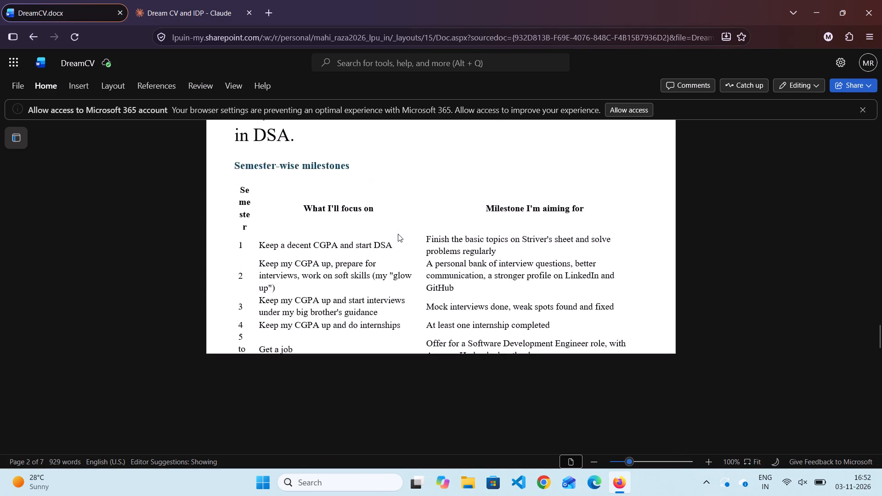
scroll(398, 234, "up", 4)
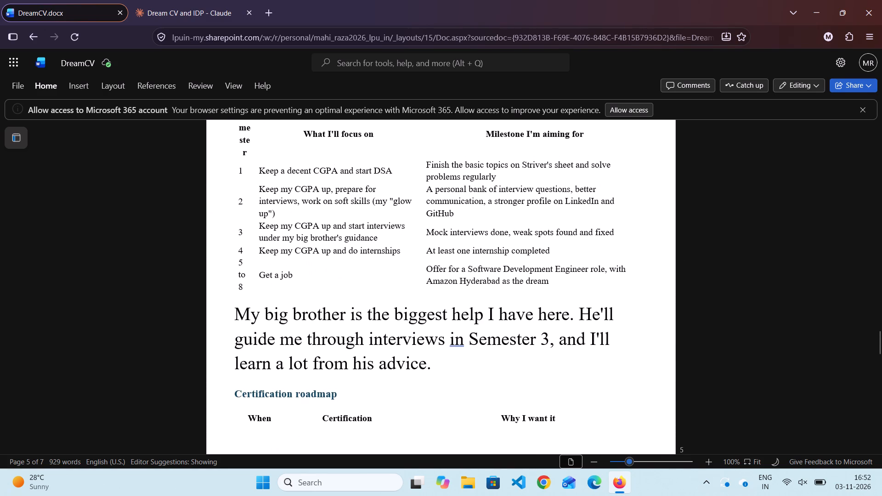
scroll(398, 234, "up", 1)
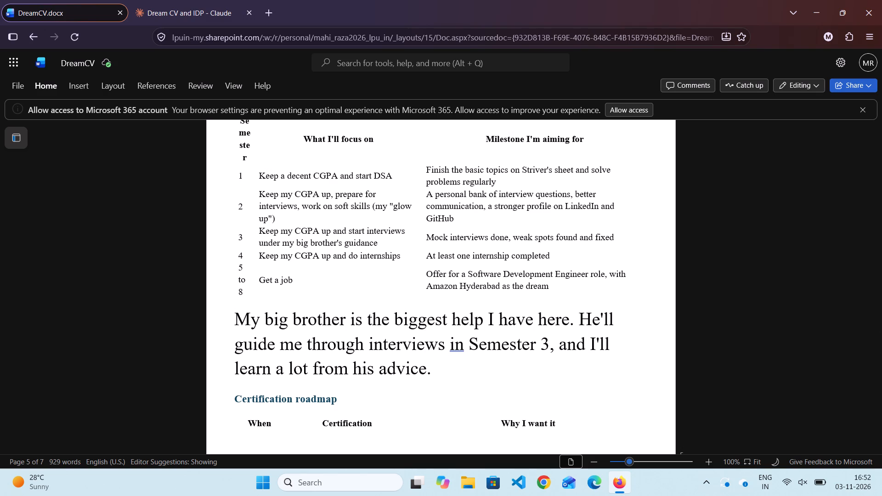
scroll(398, 234, "up", 1)
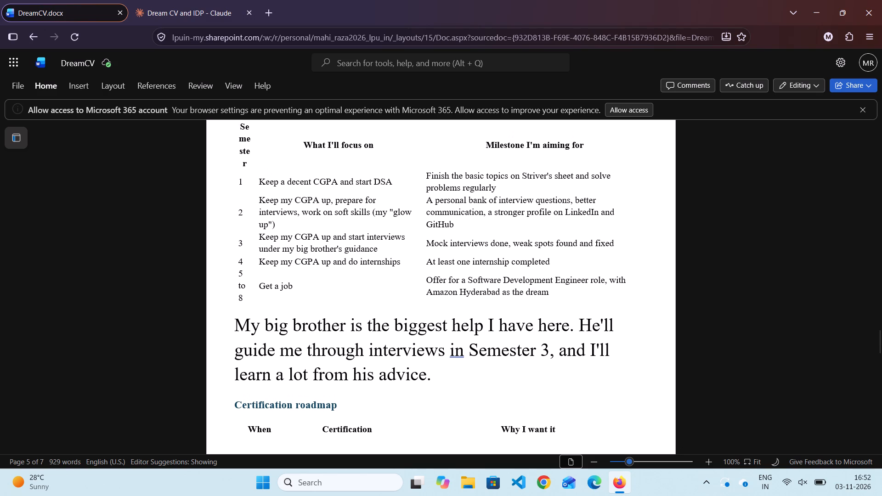
scroll(398, 234, "up", 5)
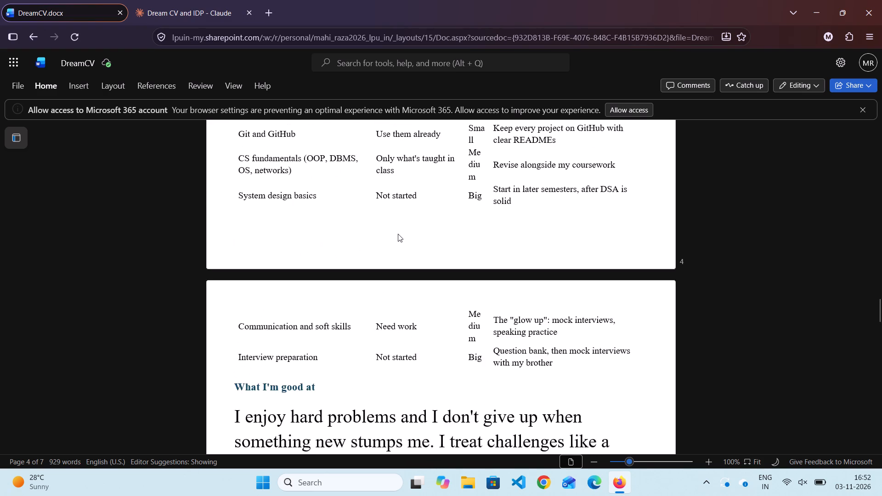
scroll(398, 234, "up", 3)
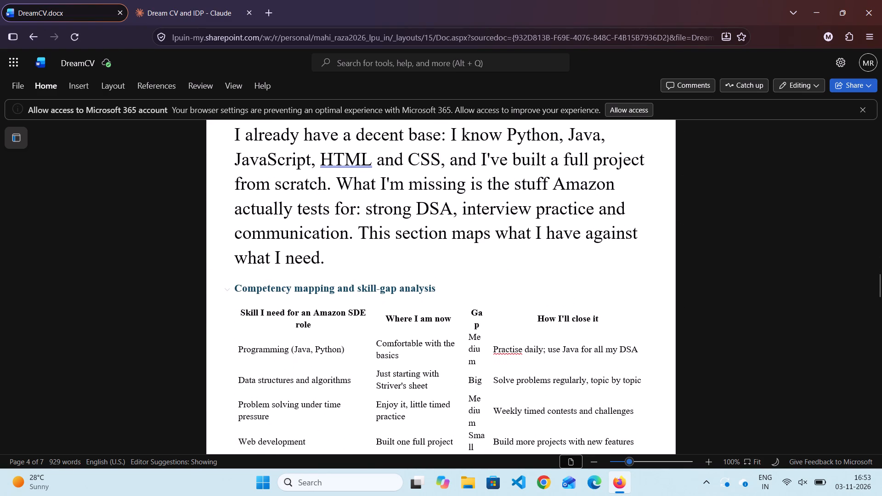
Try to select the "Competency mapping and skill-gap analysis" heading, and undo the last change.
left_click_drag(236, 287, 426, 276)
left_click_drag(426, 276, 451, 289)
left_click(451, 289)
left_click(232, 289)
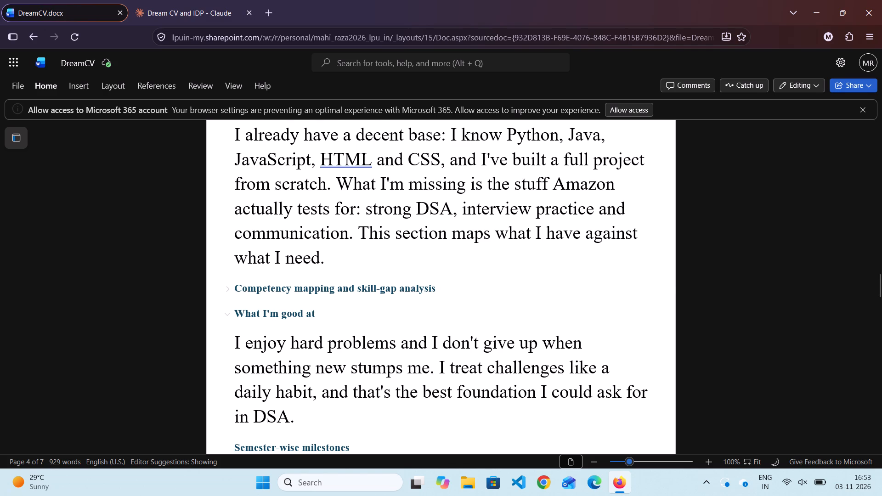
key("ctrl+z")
Reapply the black font colour to the whole "Part 2: My Individual Development Plan (IDP)" heading.
scroll(330, 353, "down", 4)
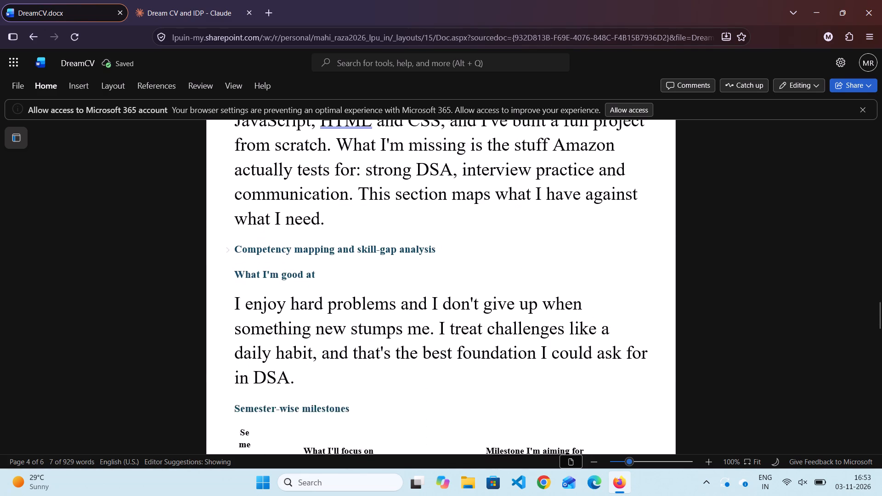
scroll(330, 353, "up", 2)
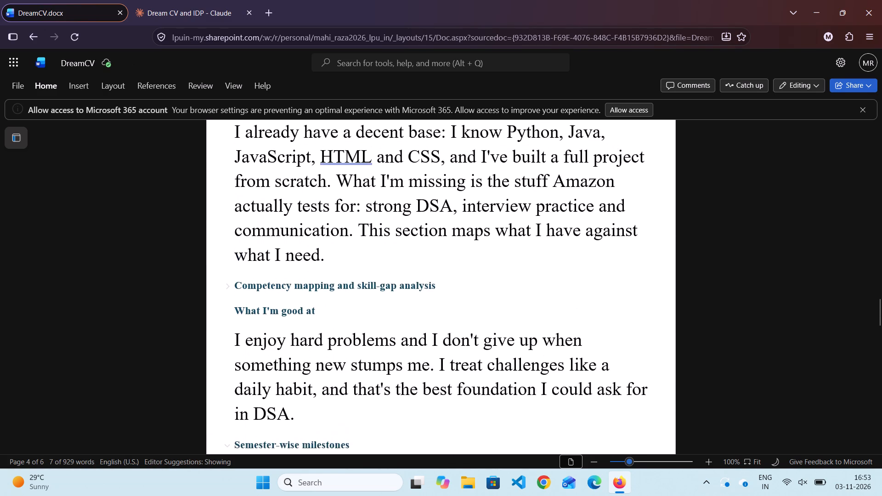
scroll(330, 353, "up", 1)
scroll(330, 353, "down", 1)
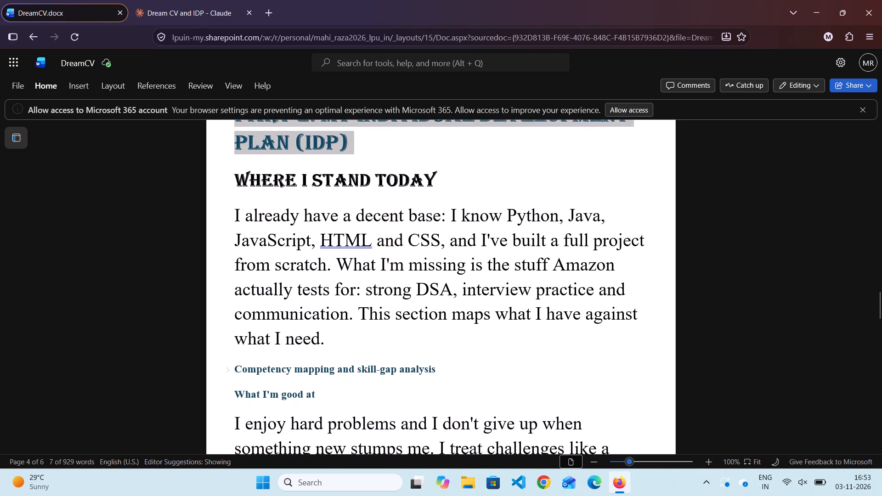
scroll(330, 353, "down", 1)
left_click(357, 366)
scroll(357, 366, "up", 1)
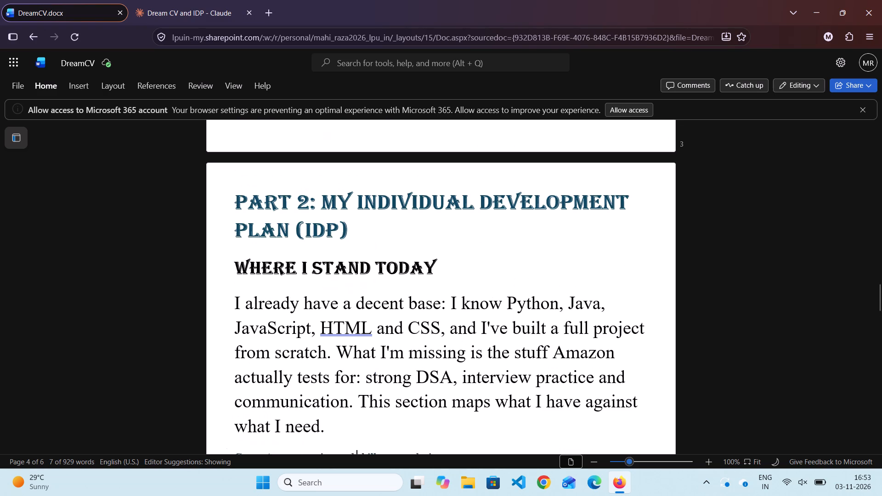
scroll(357, 366, "up", 1)
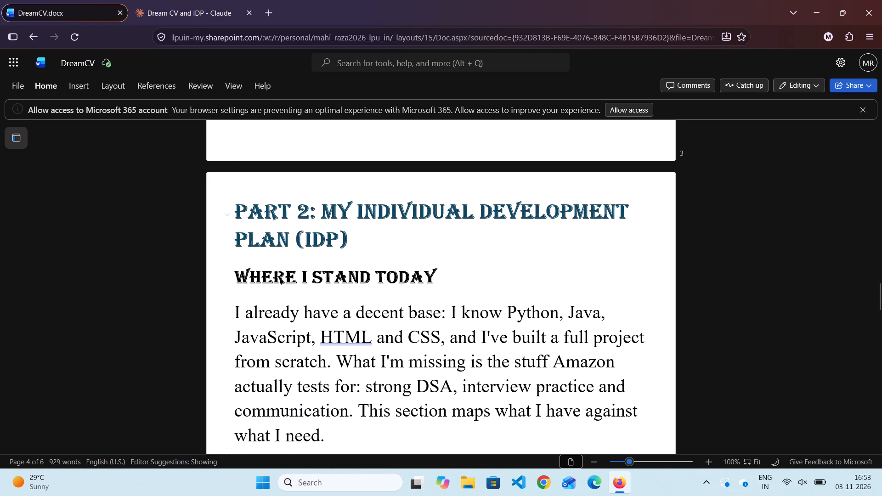
left_click_drag(234, 211, 402, 244)
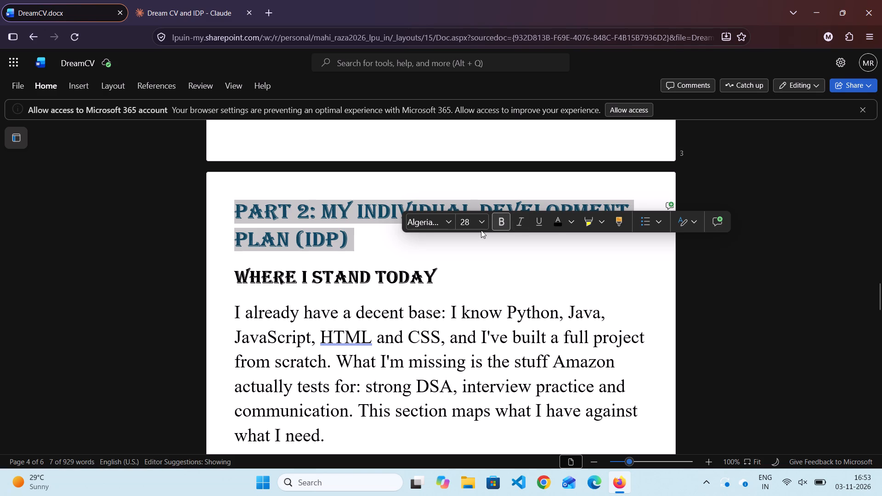
left_click(554, 220)
Expand the collapsed "Competency mapping and skill-gap analysis" section to bring back its skills table.
scroll(478, 290, "down", 2)
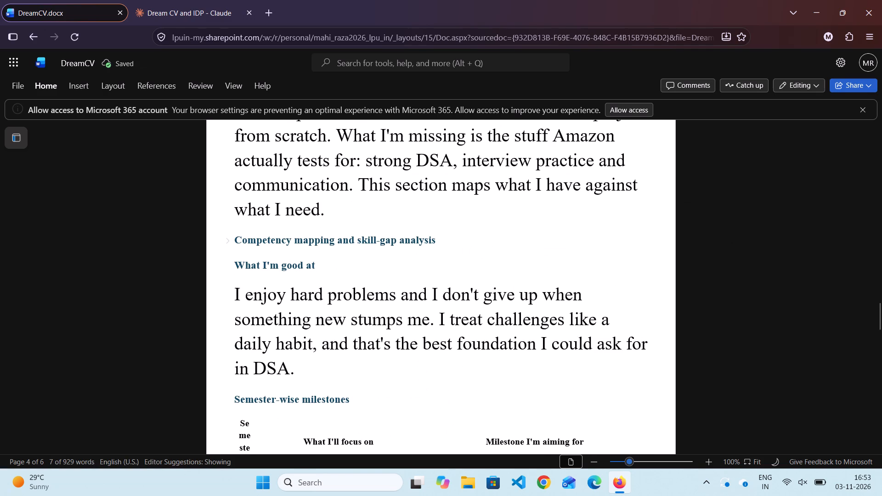
scroll(478, 290, "down", 1)
left_click(227, 238)
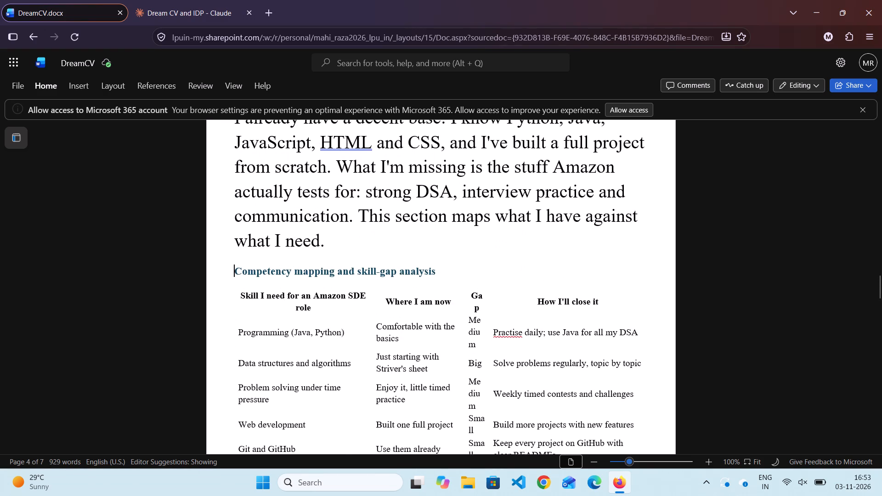
Format the "Competency mapping and skill-gap analysis" heading in 24 pt Algerian.
scroll(317, 323, "down", 2)
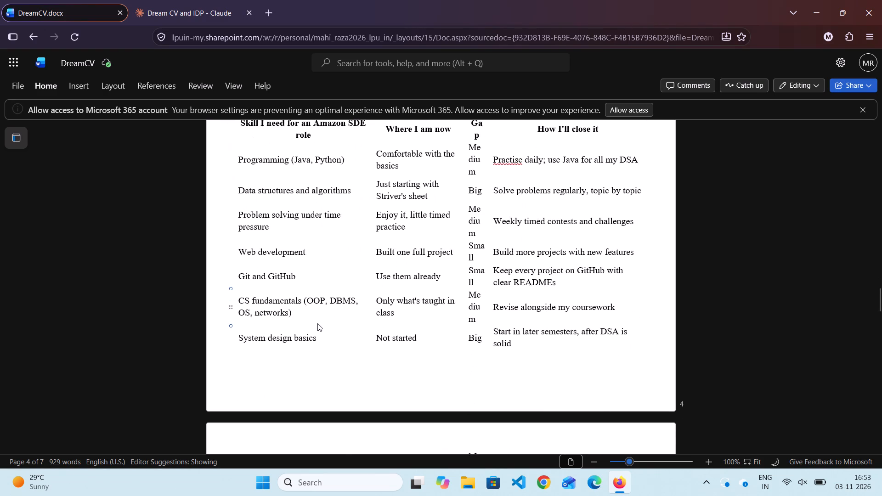
scroll(317, 323, "down", 2)
scroll(317, 323, "up", 3)
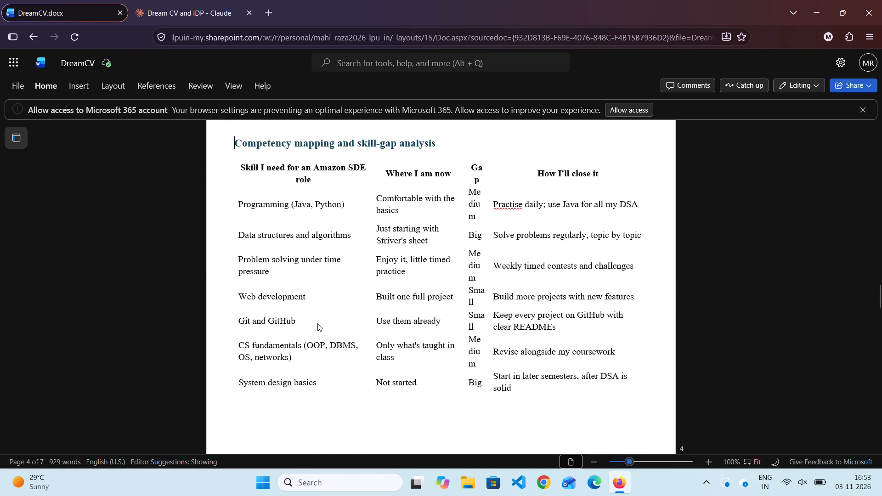
scroll(317, 323, "up", 3)
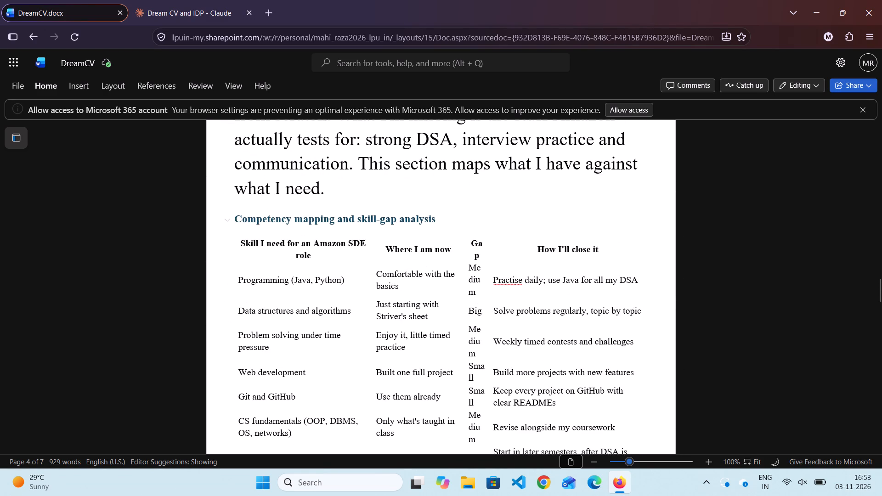
left_click_drag(236, 218, 467, 205)
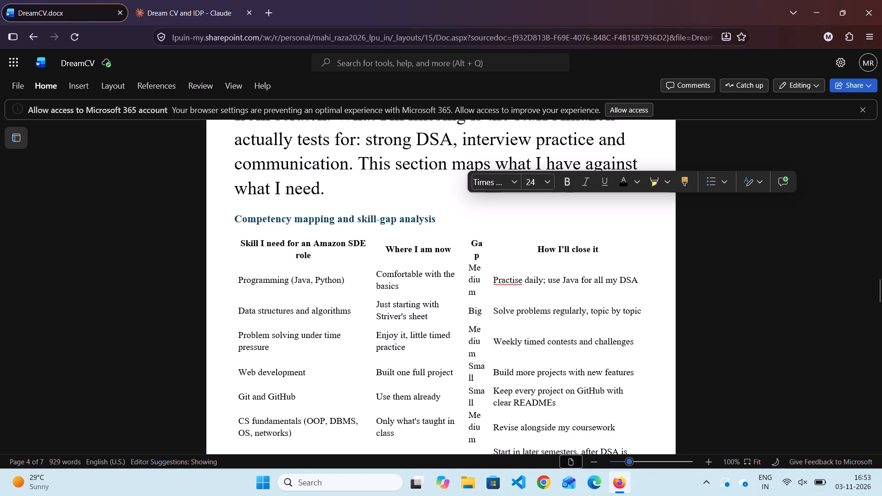
left_click(230, 217)
left_click(234, 219)
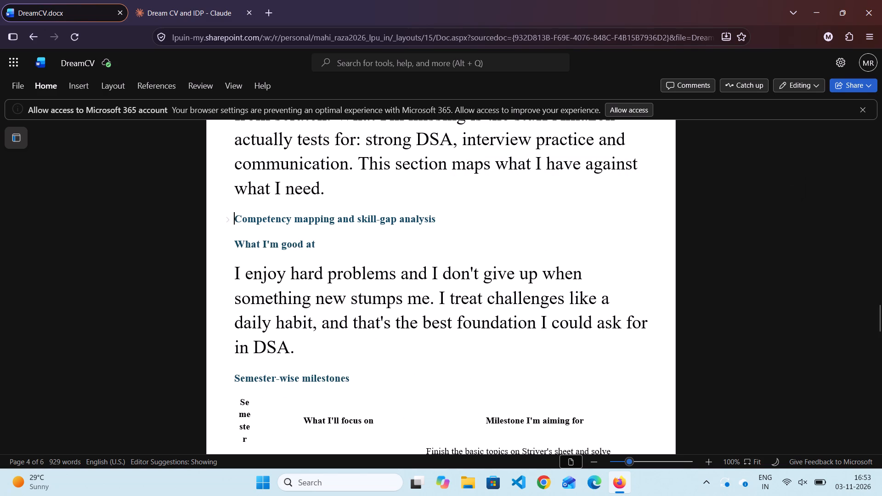
left_click(225, 220)
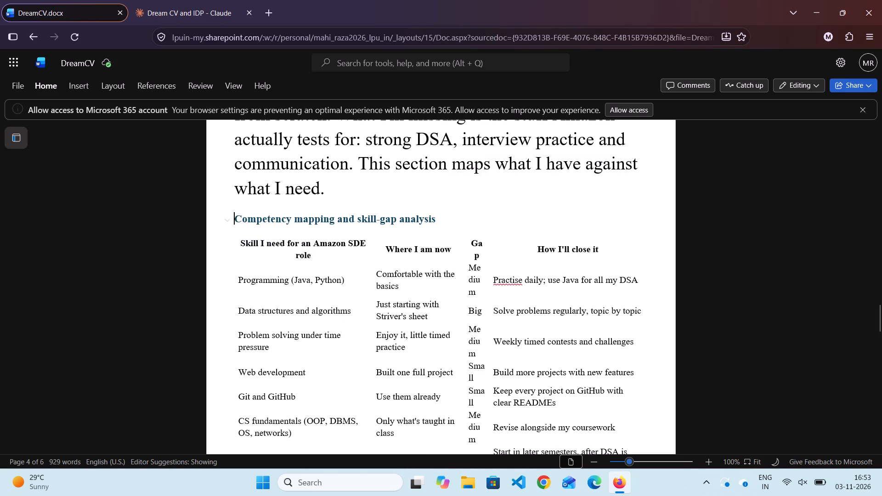
left_click_drag(235, 219, 478, 220)
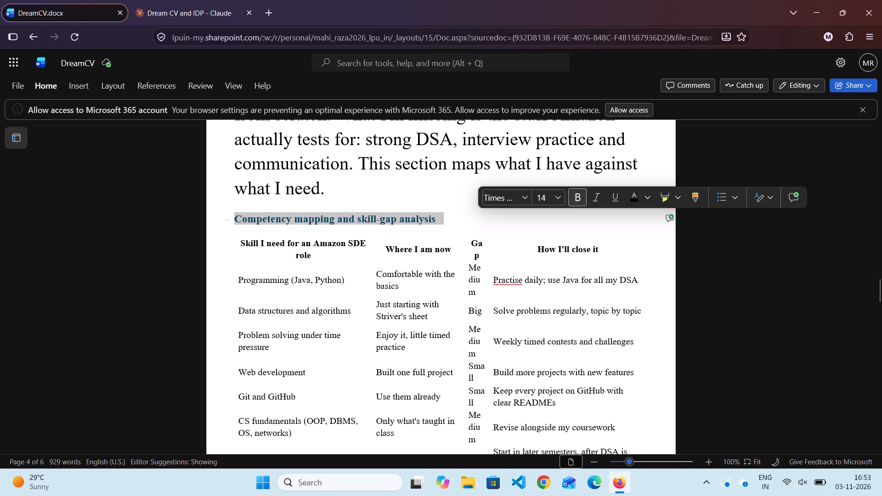
left_click(560, 196)
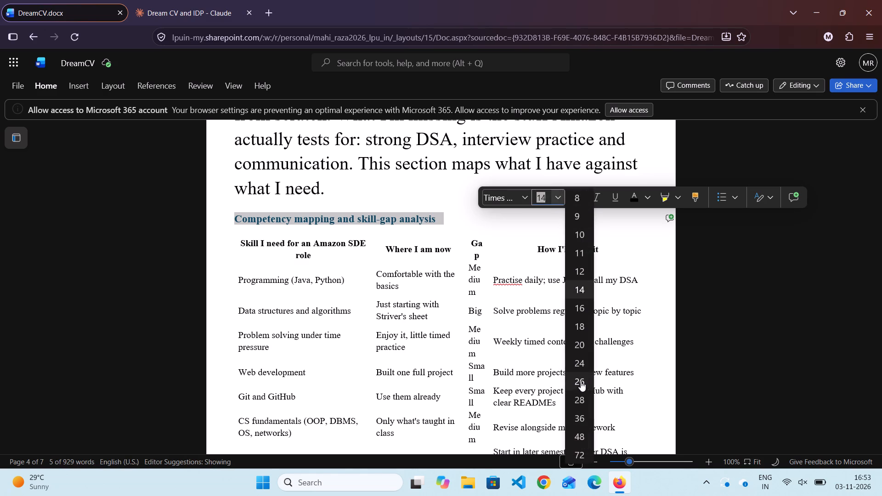
left_click(582, 356)
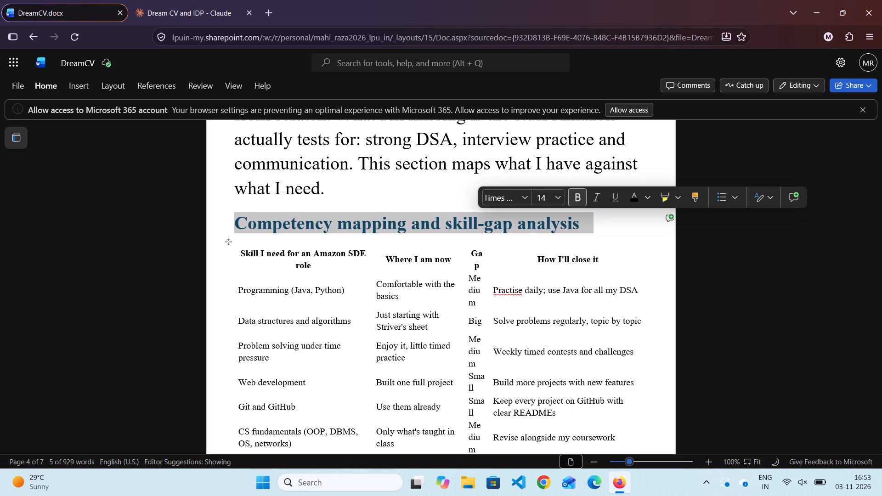
left_click(523, 202)
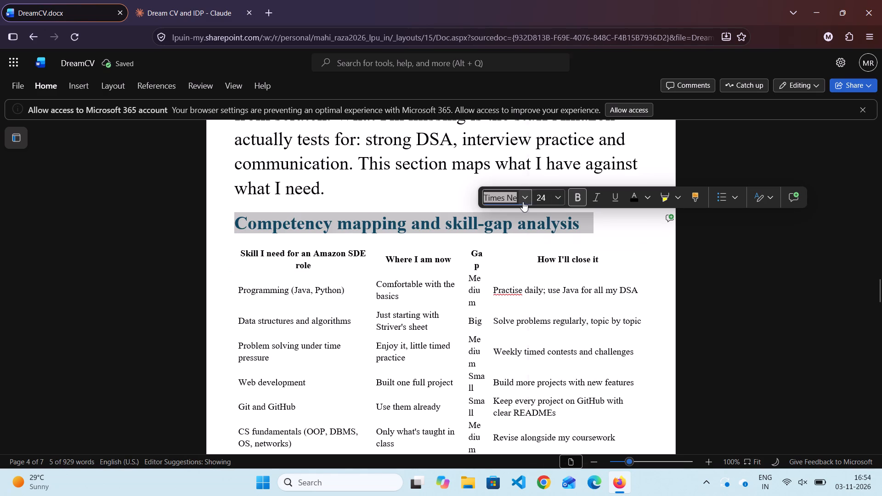
left_click(580, 148)
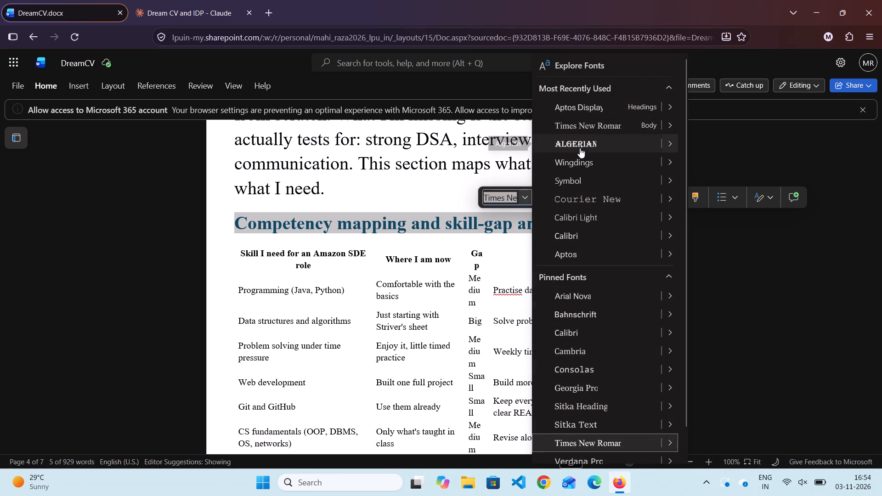
Widen the "How I'll close it" column of the skills table slightly at its outer edge.
scroll(372, 310, "down", 1)
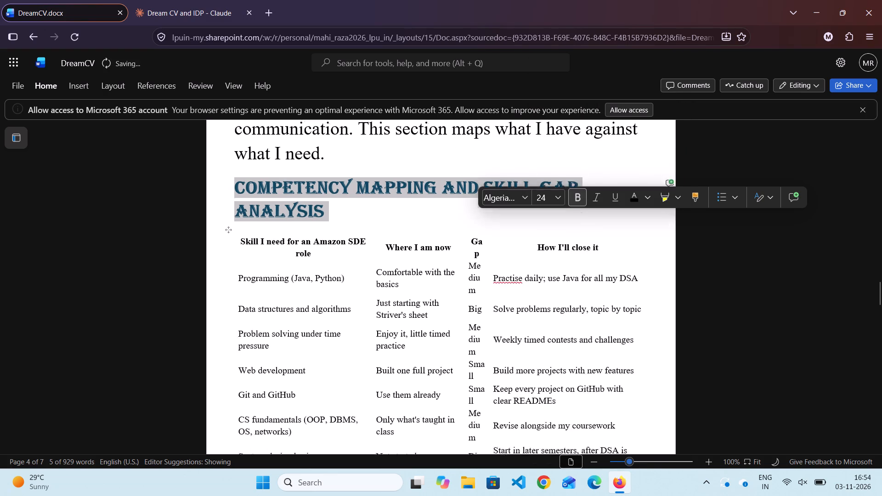
scroll(372, 310, "down", 1)
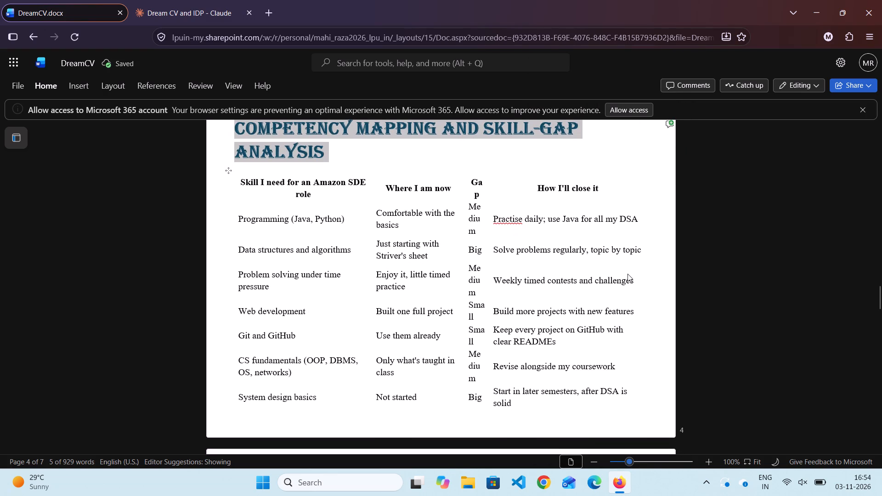
left_click_drag(645, 266, 664, 260)
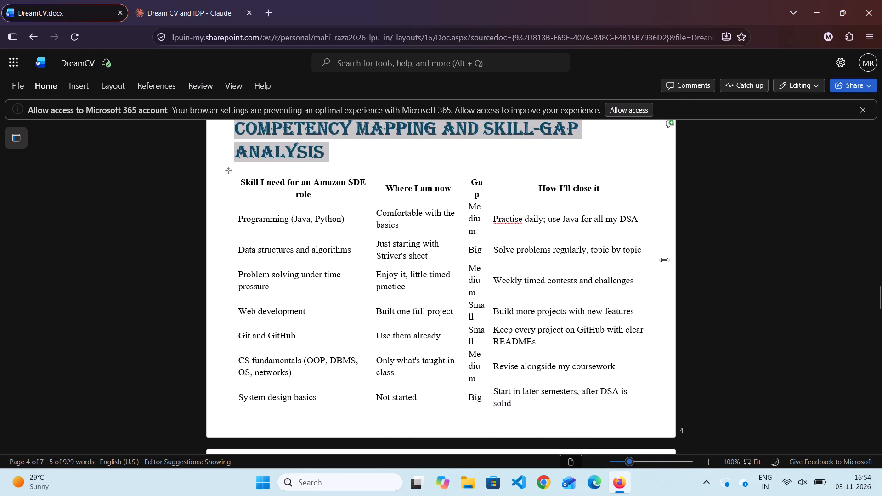
left_click_drag(664, 260, 659, 266)
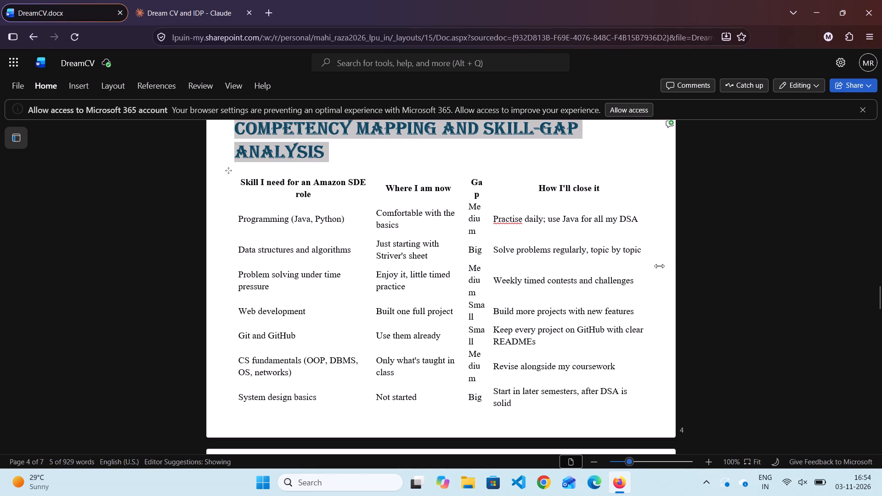
left_click(659, 266)
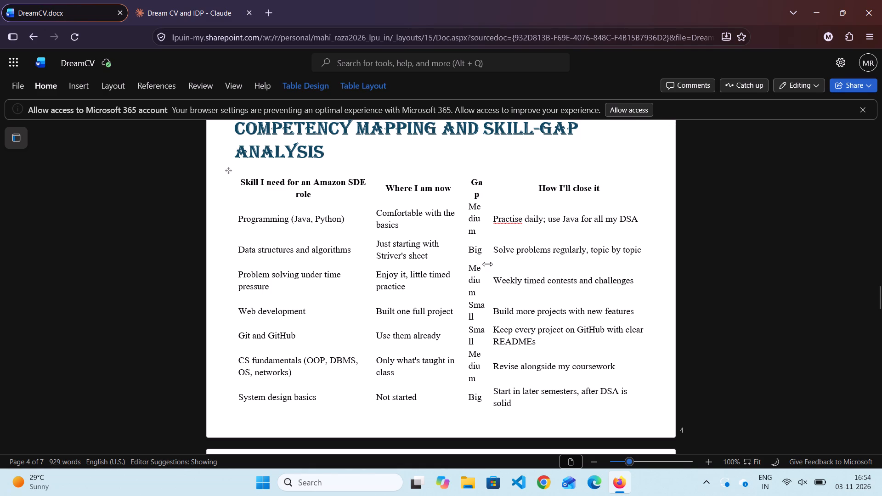
Widen the "Gap" column of the skills table until "Medium" fits on one line.
left_click_drag(487, 264, 501, 264)
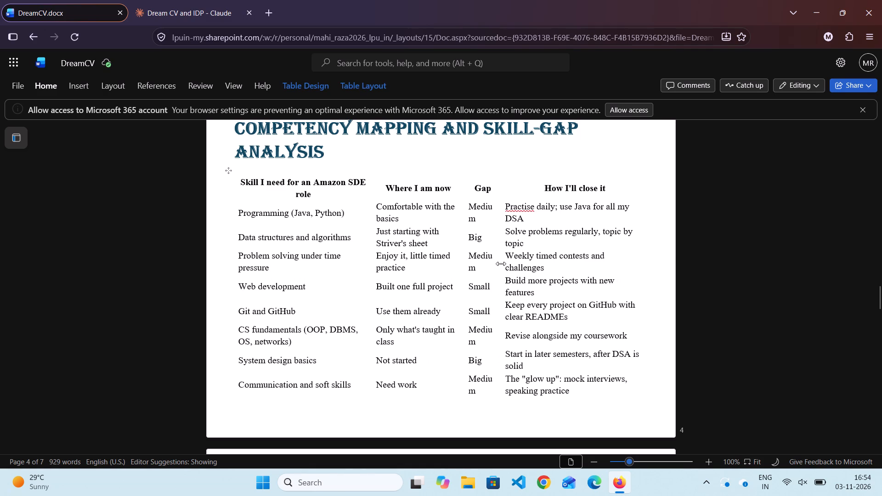
left_click_drag(501, 264, 502, 262)
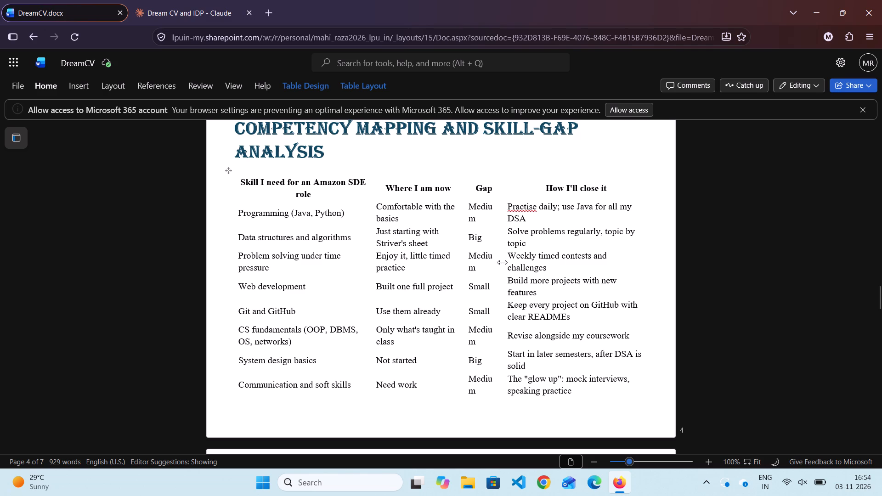
left_click_drag(502, 262, 509, 262)
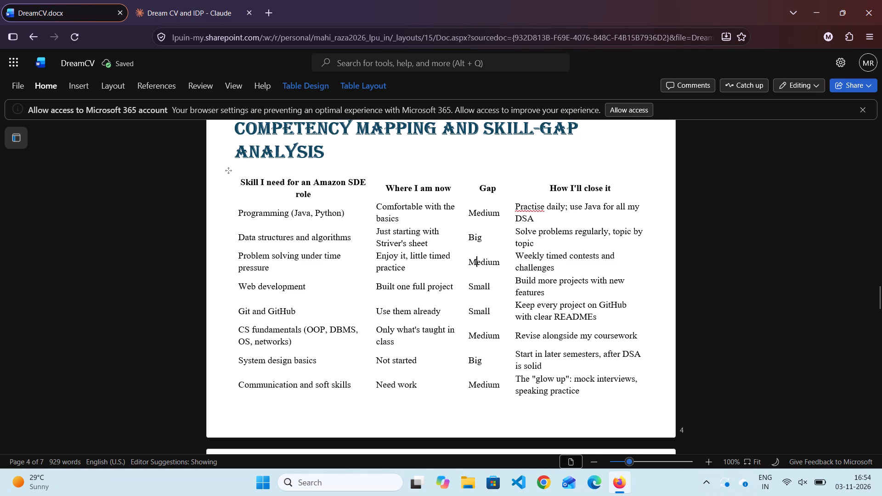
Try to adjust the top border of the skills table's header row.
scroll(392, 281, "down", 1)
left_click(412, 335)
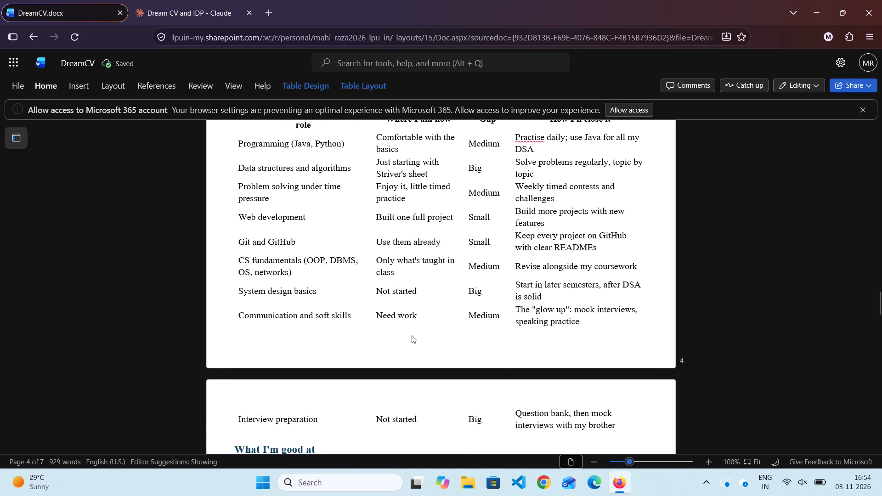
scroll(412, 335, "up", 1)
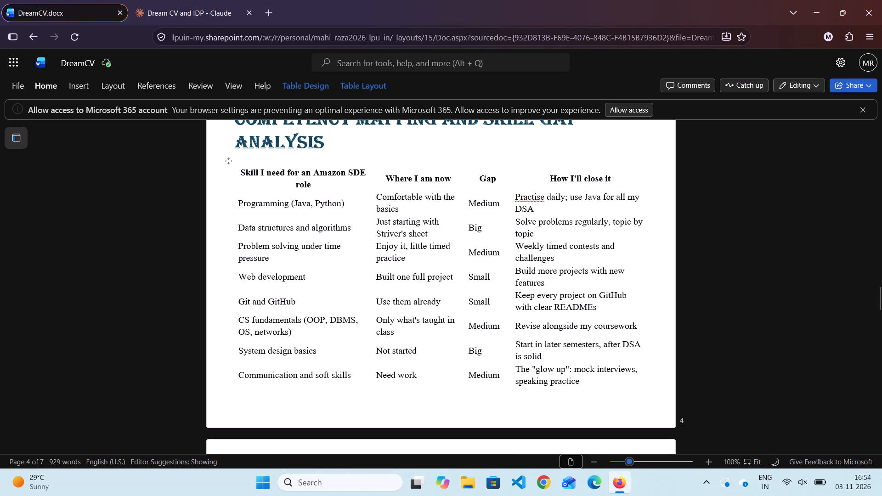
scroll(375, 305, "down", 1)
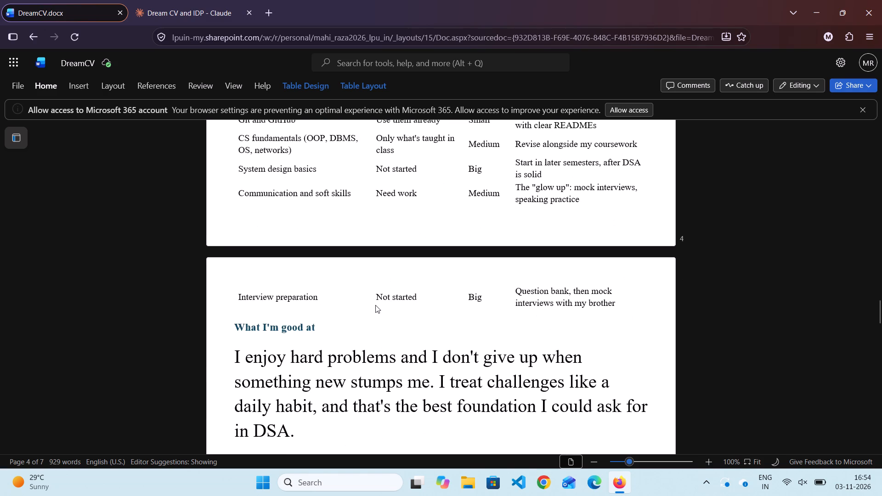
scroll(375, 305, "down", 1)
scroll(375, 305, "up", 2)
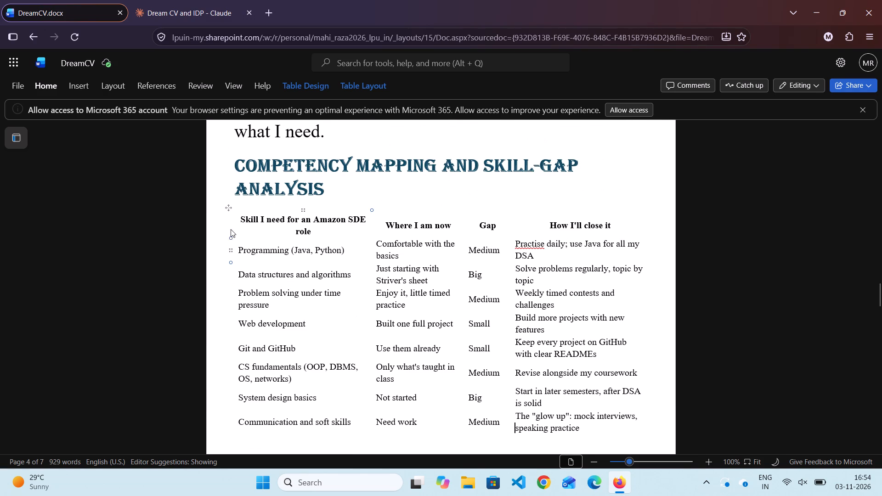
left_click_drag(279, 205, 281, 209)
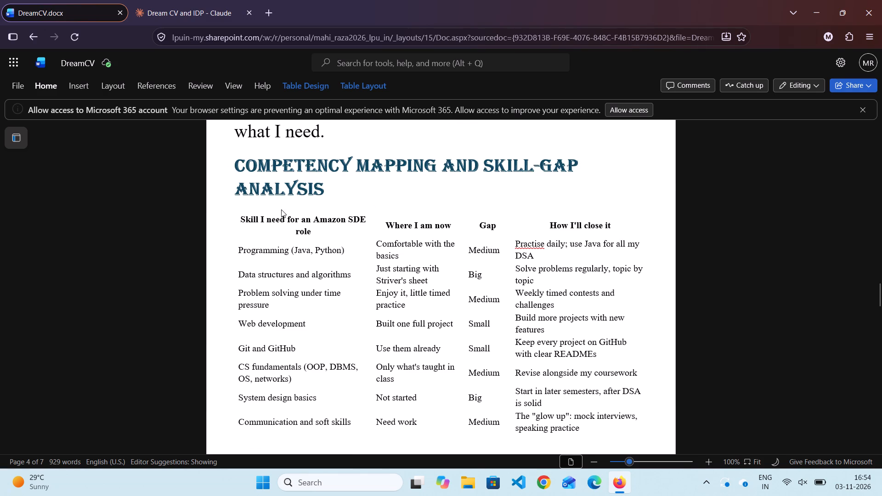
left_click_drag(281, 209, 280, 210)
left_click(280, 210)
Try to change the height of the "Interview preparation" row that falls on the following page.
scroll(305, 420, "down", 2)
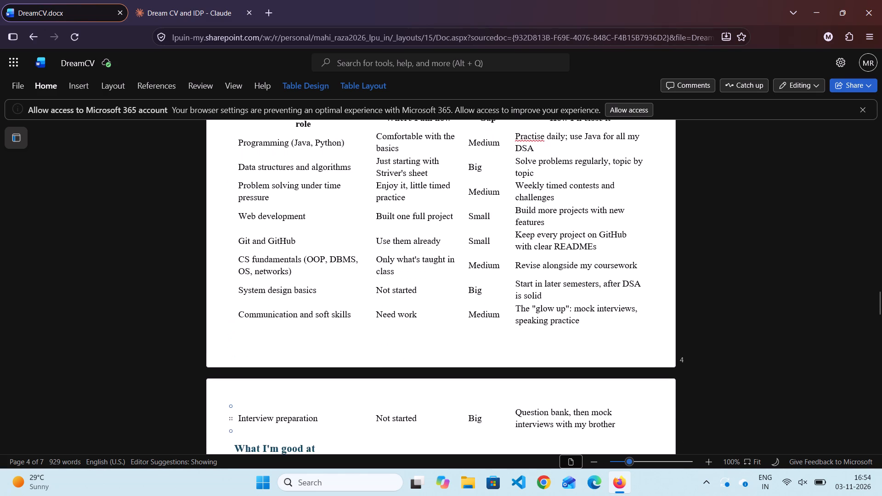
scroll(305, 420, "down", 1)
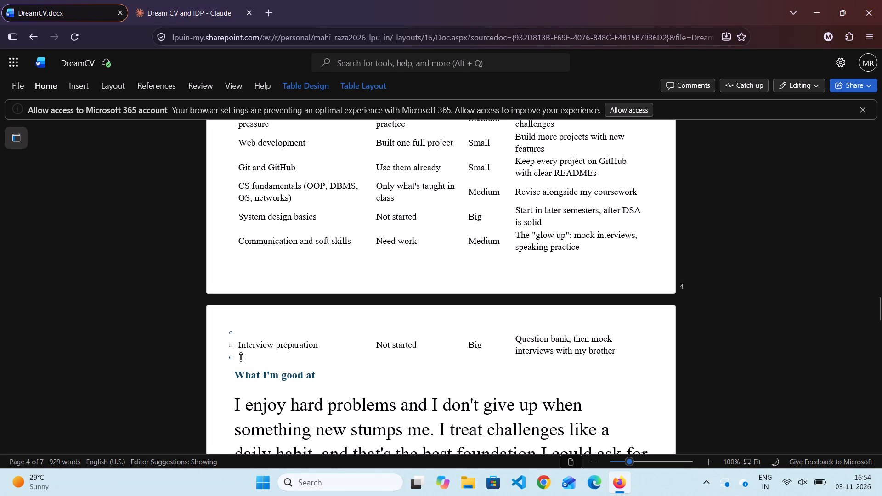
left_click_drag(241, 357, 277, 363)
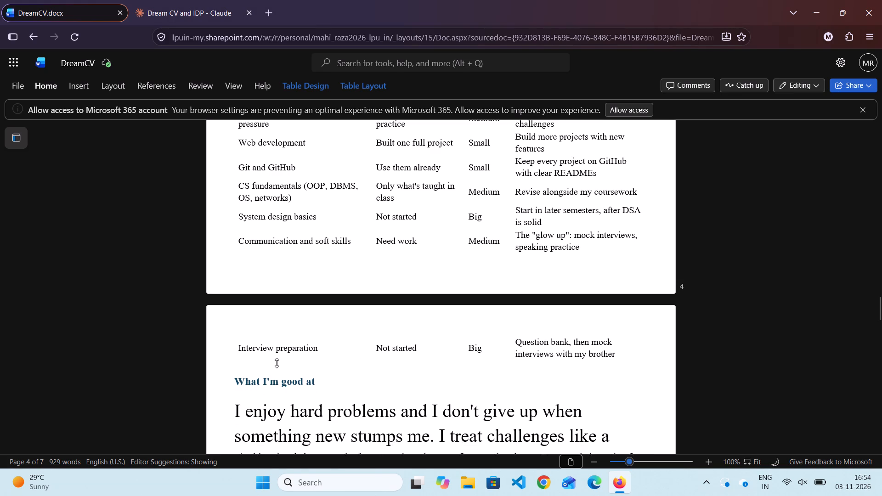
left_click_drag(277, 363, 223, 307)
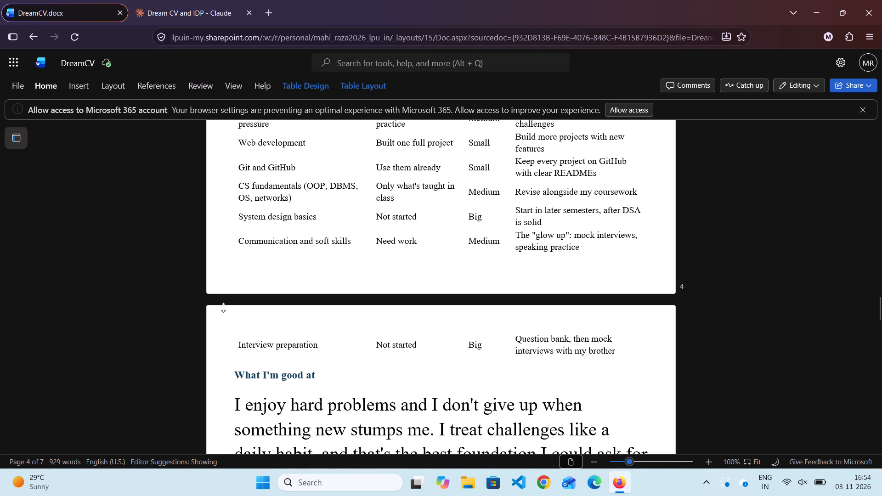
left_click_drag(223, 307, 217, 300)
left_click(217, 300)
Review Part 2 from its main heading through the skills table, checking heading formatting and the table's page break.
scroll(262, 244, "up", 1)
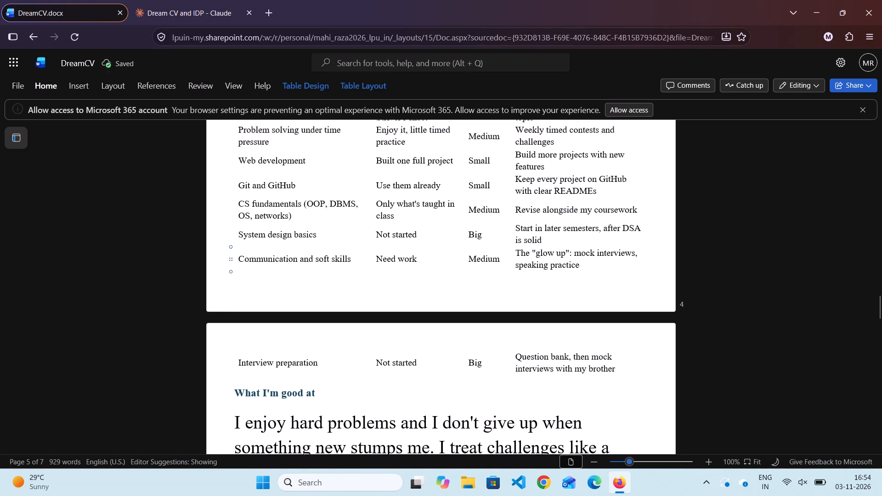
scroll(262, 244, "up", 4)
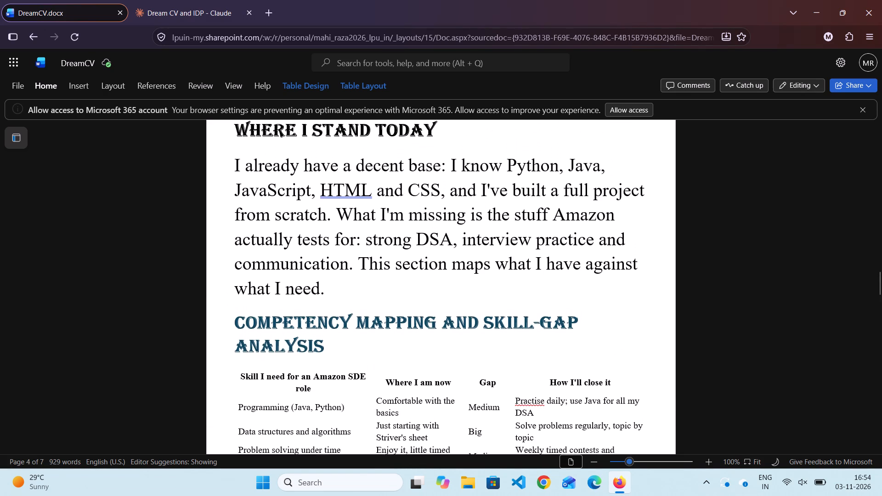
scroll(262, 244, "up", 1)
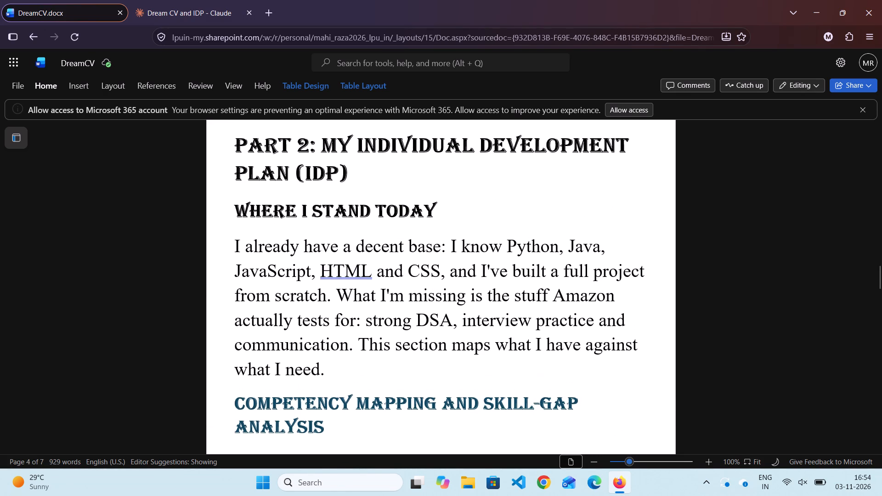
scroll(457, 279, "down", 4)
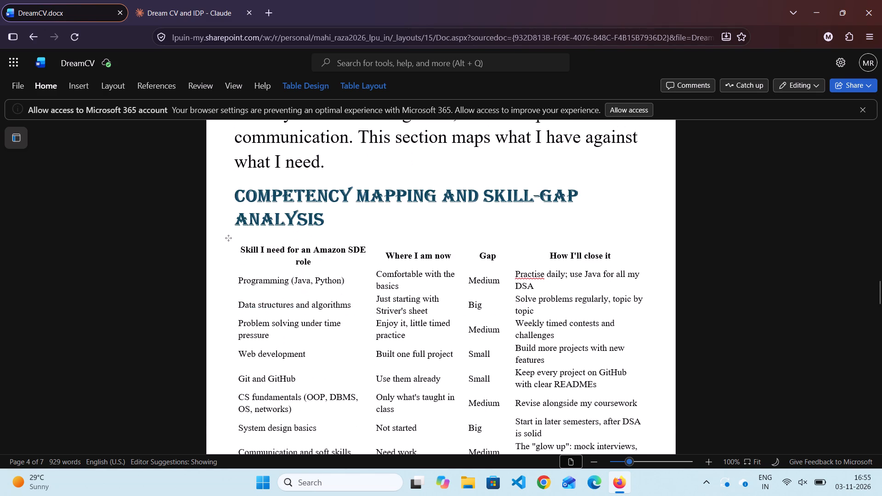
scroll(457, 279, "down", 2)
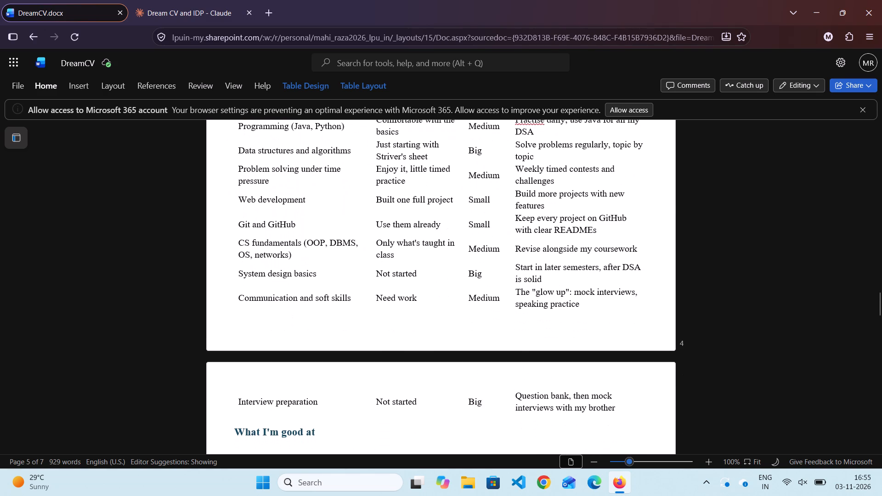
scroll(457, 279, "down", 1)
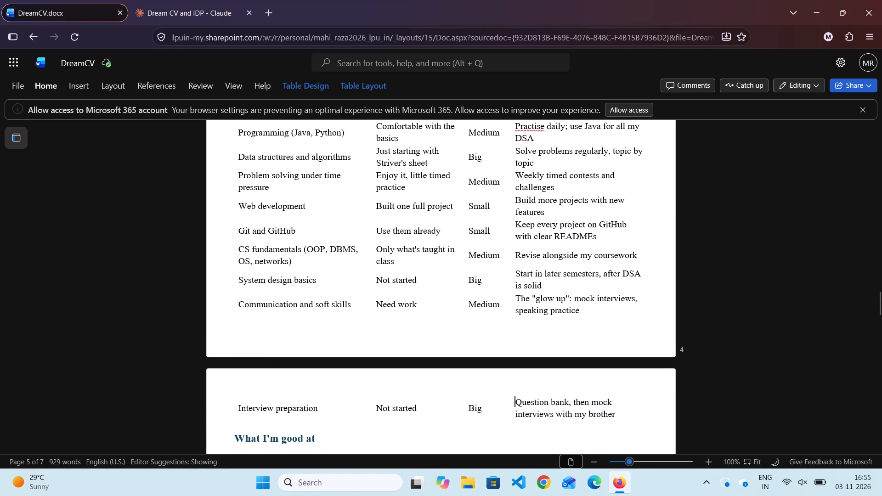
Widen the first column of the Semester-wise milestones table until "Semester" and "5 to 8" each fit on one line.
scroll(457, 279, "down", 4)
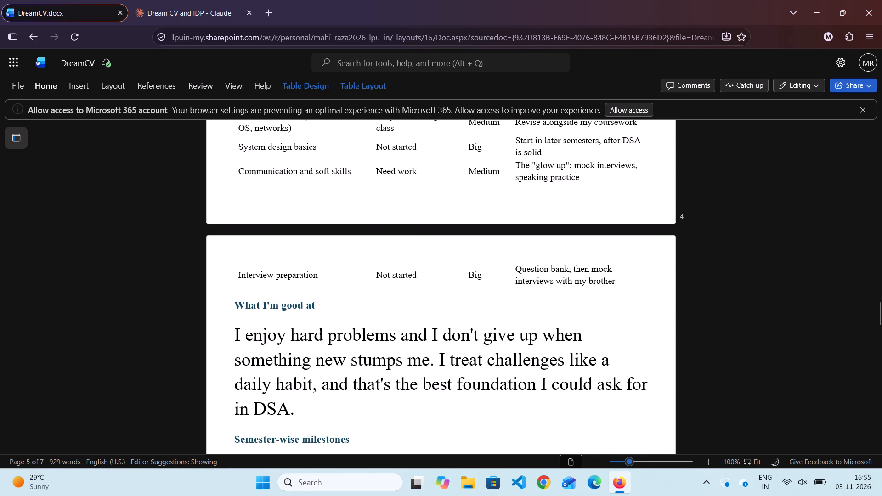
scroll(344, 354, "down", 4)
left_click_drag(254, 339, 271, 335)
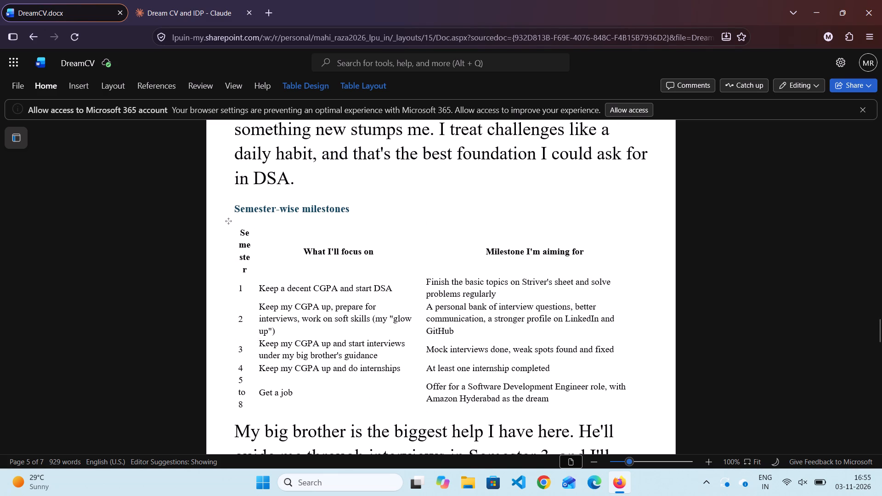
left_click_drag(271, 335, 282, 332)
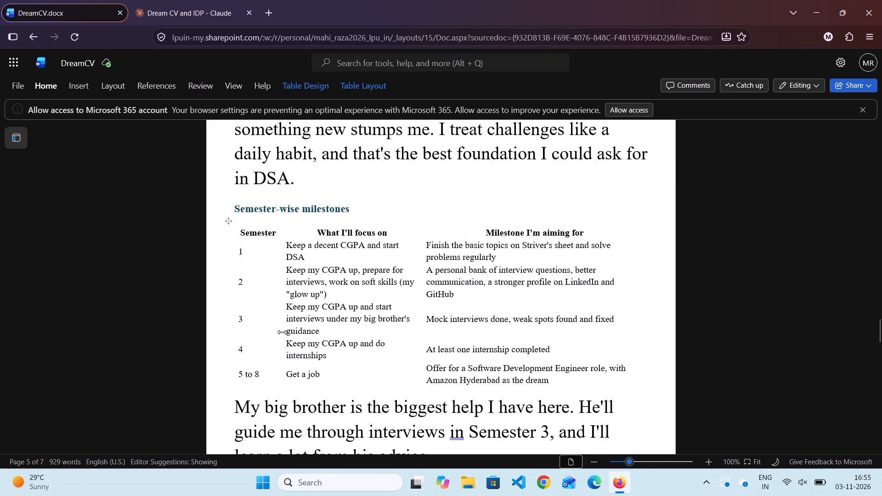
left_click_drag(282, 332, 276, 332)
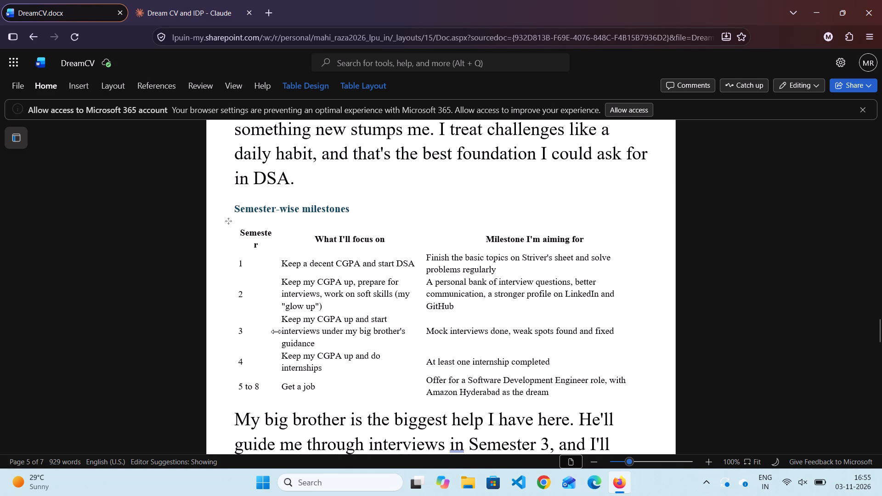
left_click_drag(276, 332, 287, 328)
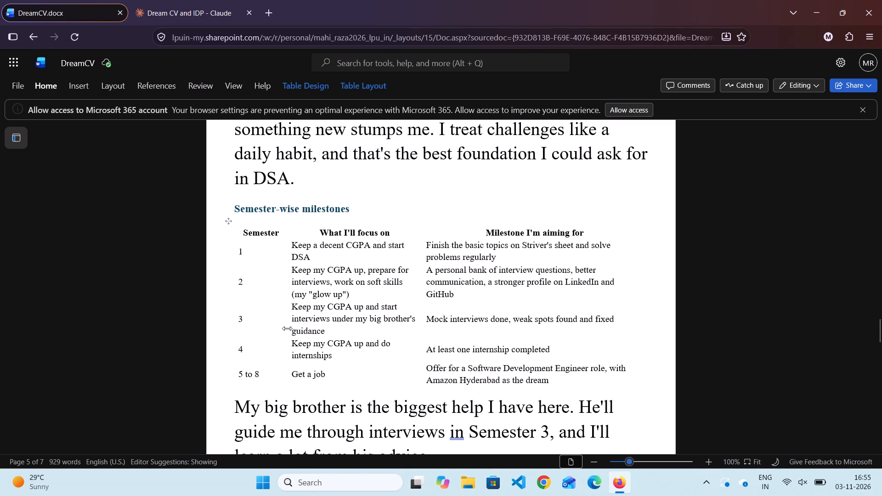
left_click(287, 328)
Change "Striver's sheet" to "dsa sheets" in the Semester 1 milestone of the Semester-wise milestones table.
scroll(399, 332, "down", 2)
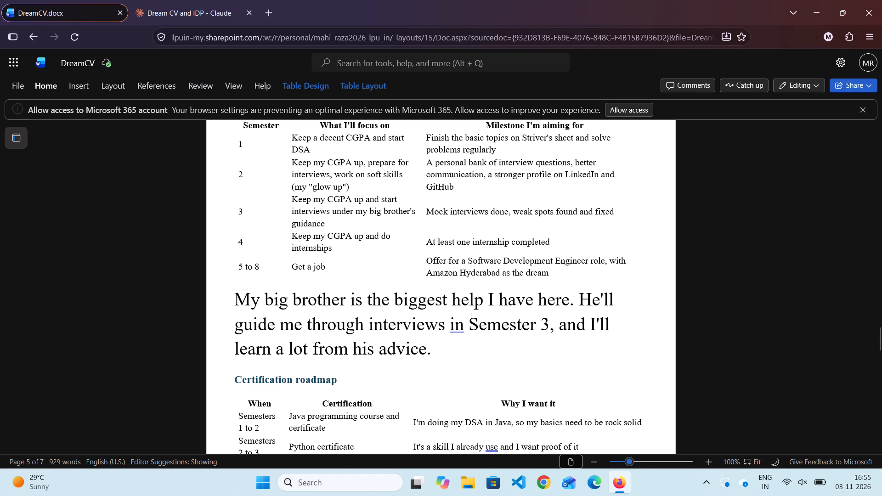
left_click_drag(522, 139, 554, 141)
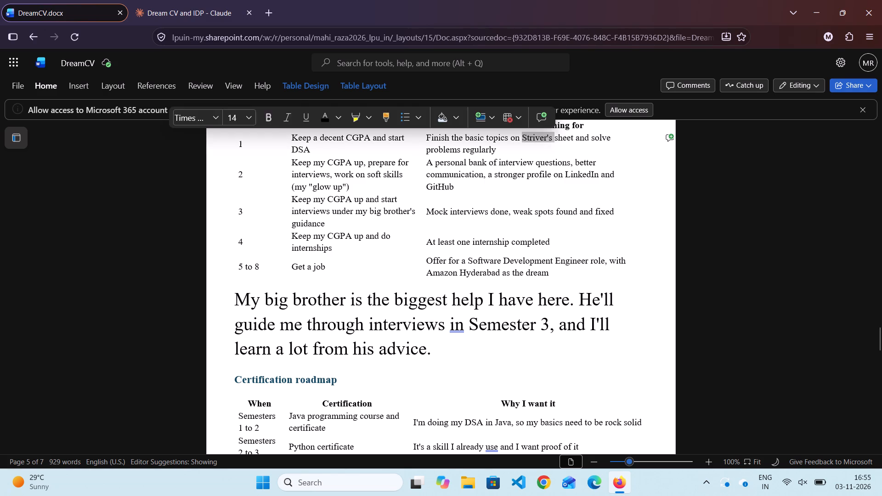
key("BackSpace")
key("Right")
key("Left")
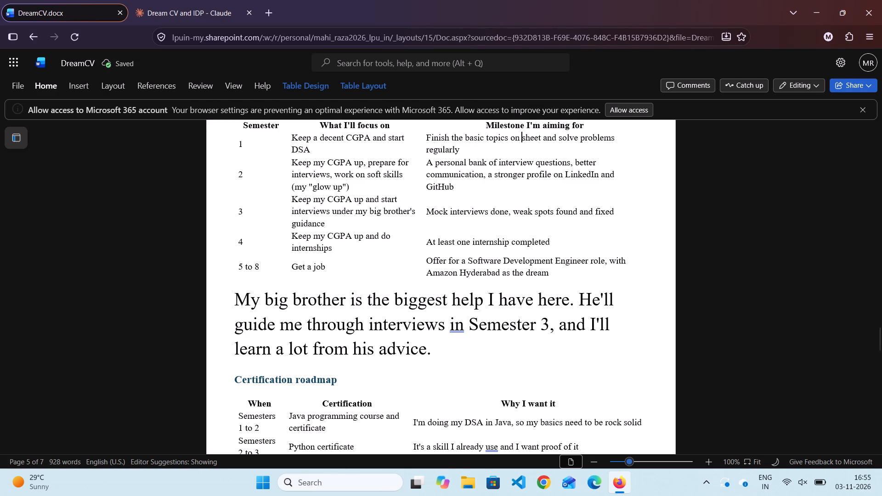
type("dsa")
key("space")
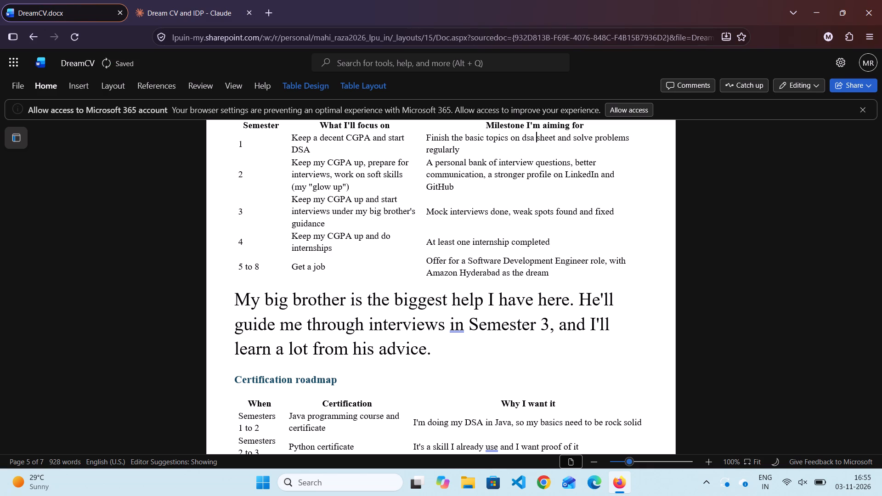
key("Right")
key("Right")
key("Right")
key("Right")
key("Right")
key("s")
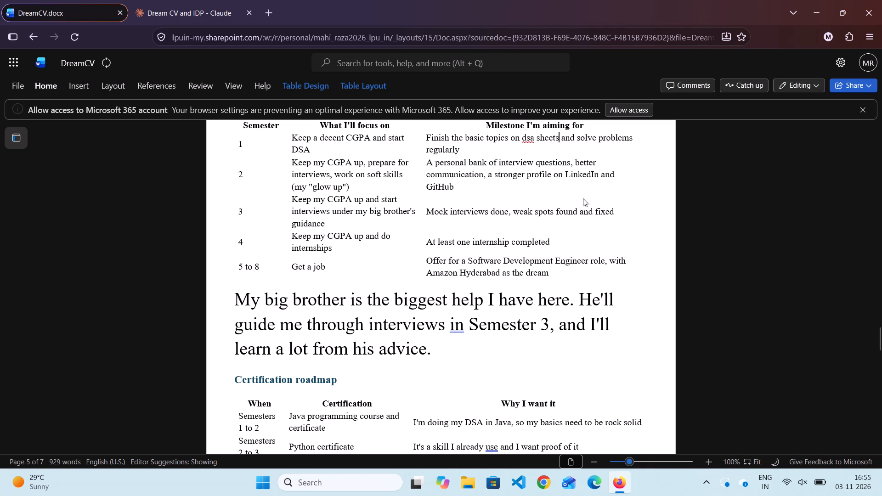
Review the rest of the milestones section and the Certification roadmap table, checking headings and the table's page break.
scroll(561, 185, "down", 2)
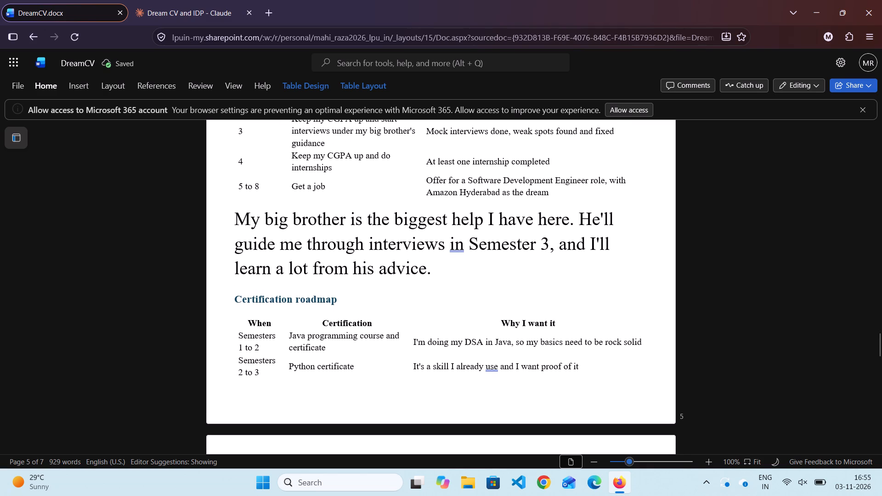
scroll(561, 185, "down", 2)
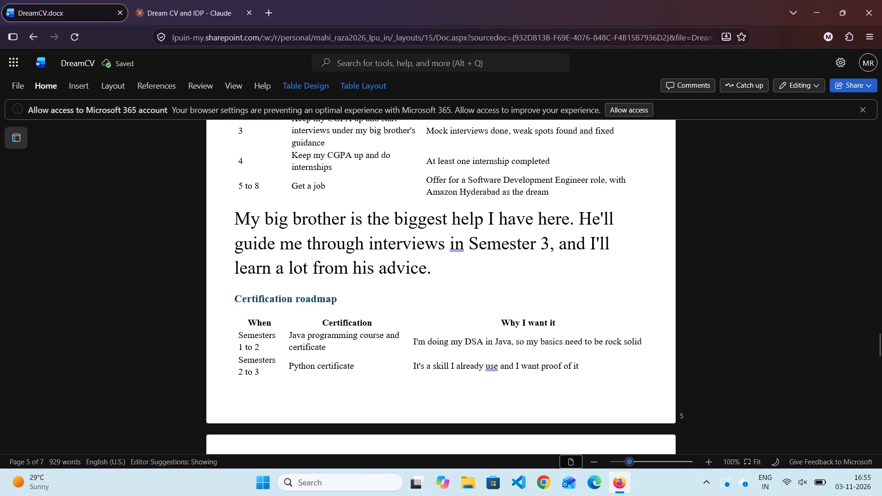
scroll(561, 185, "down", 1)
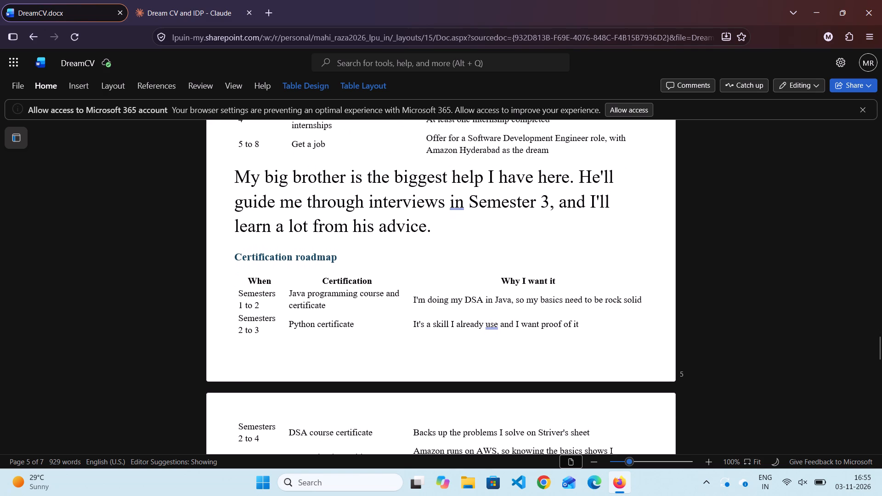
scroll(561, 185, "up", 2)
scroll(561, 185, "down", 4)
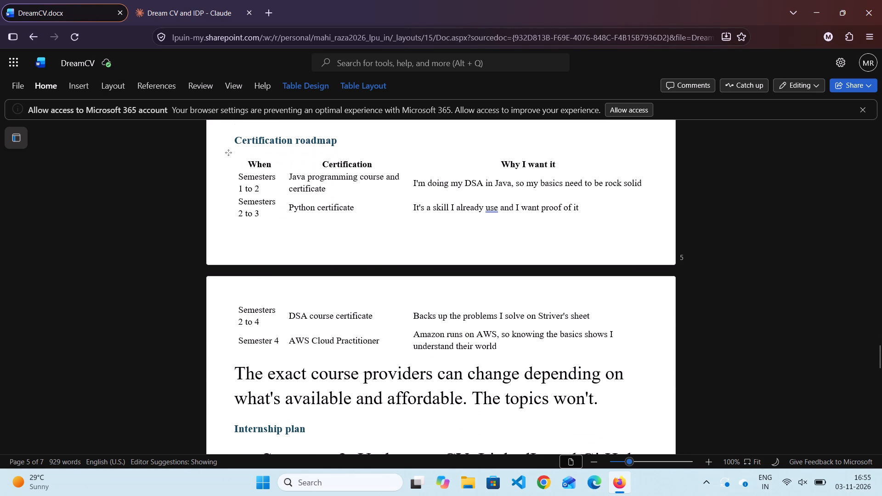
scroll(561, 185, "down", 1)
Set the "What I'm good at" heading to font size 20 and black.
scroll(398, 195, "up", 5)
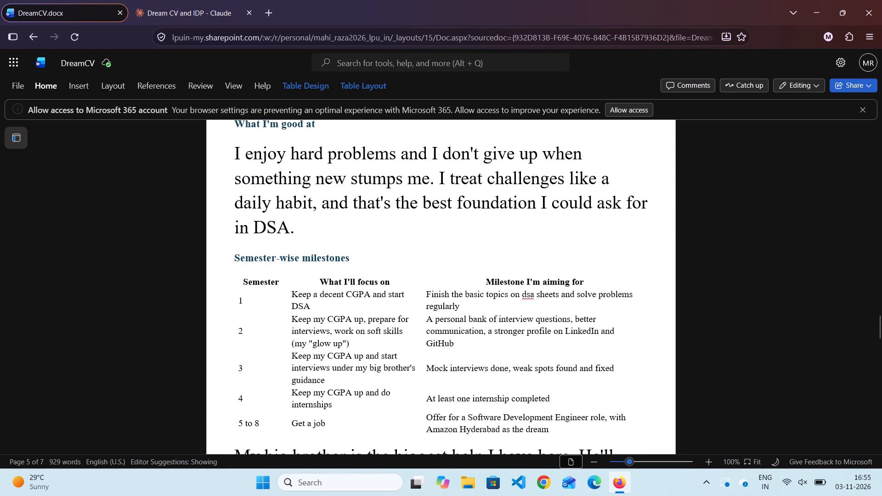
scroll(398, 195, "up", 1)
scroll(350, 229, "up", 2)
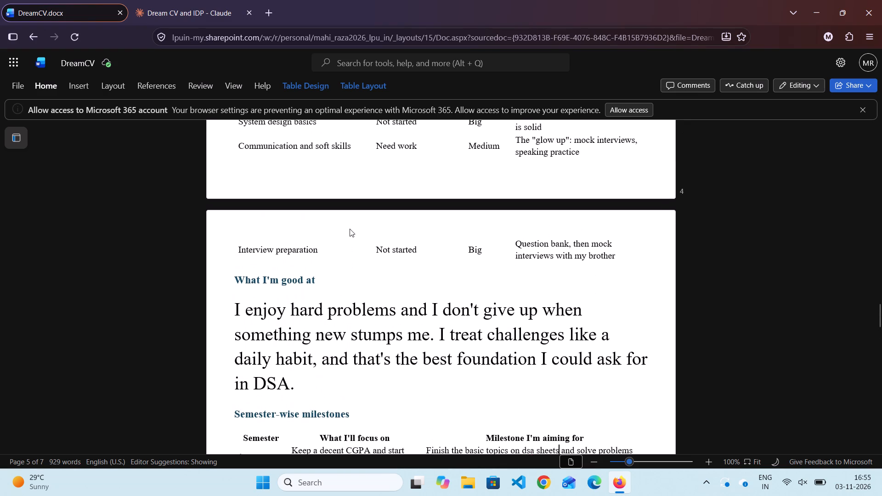
scroll(350, 229, "up", 1)
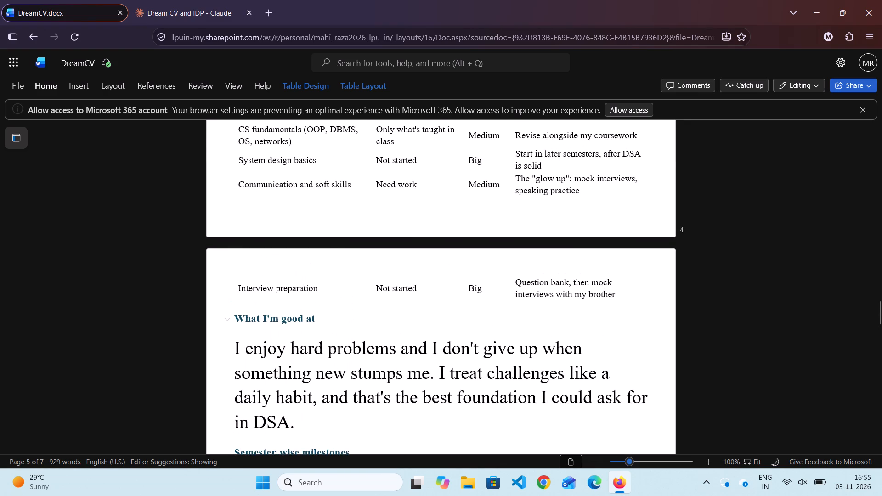
left_click_drag(238, 318, 322, 313)
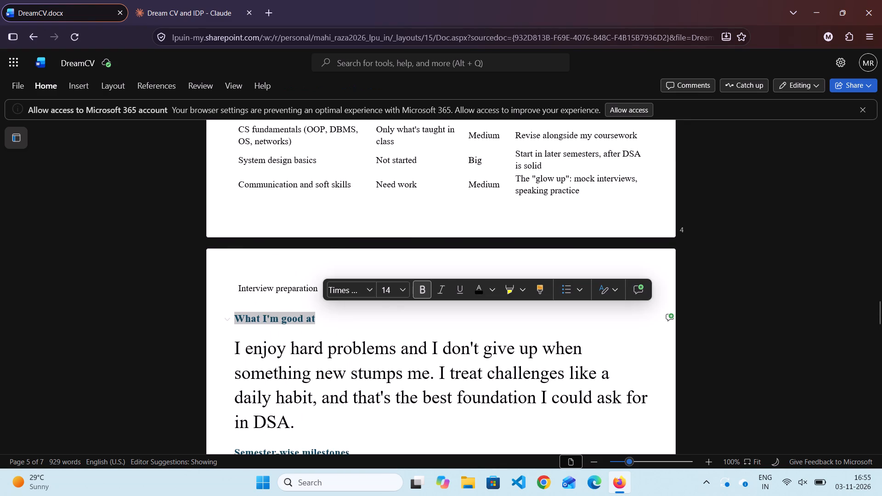
left_click(400, 288)
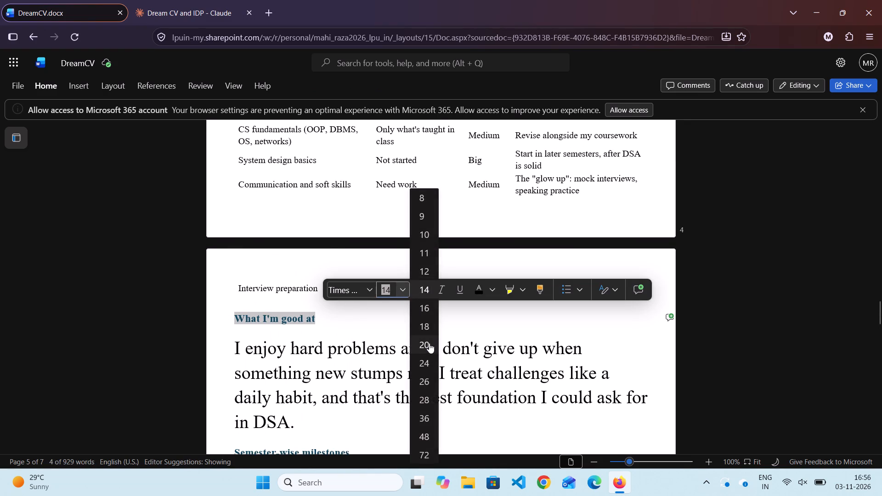
left_click(424, 340)
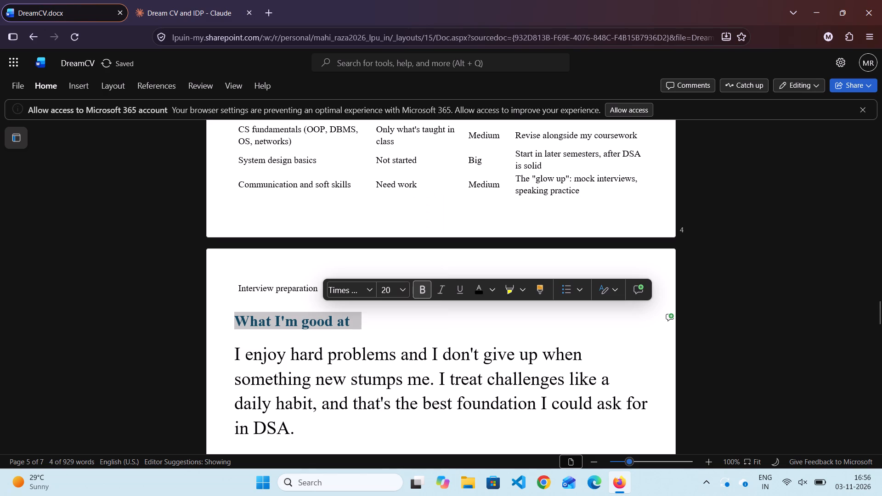
left_click(371, 353)
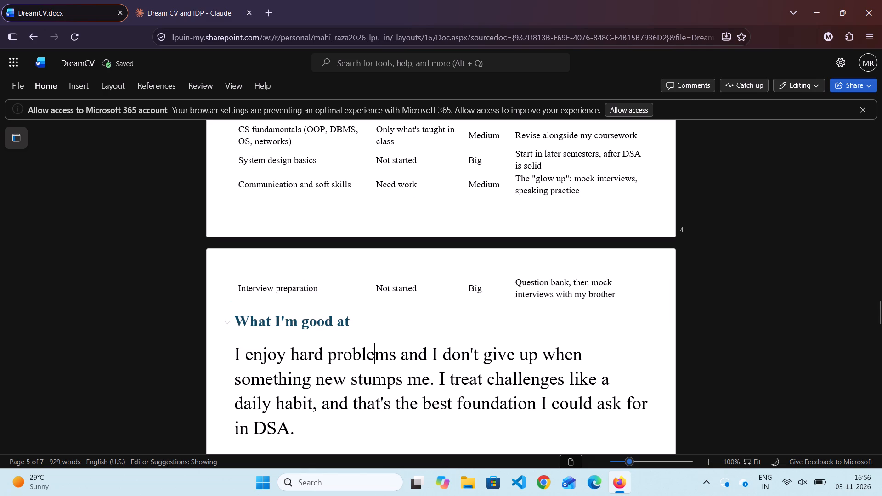
left_click_drag(239, 321, 384, 317)
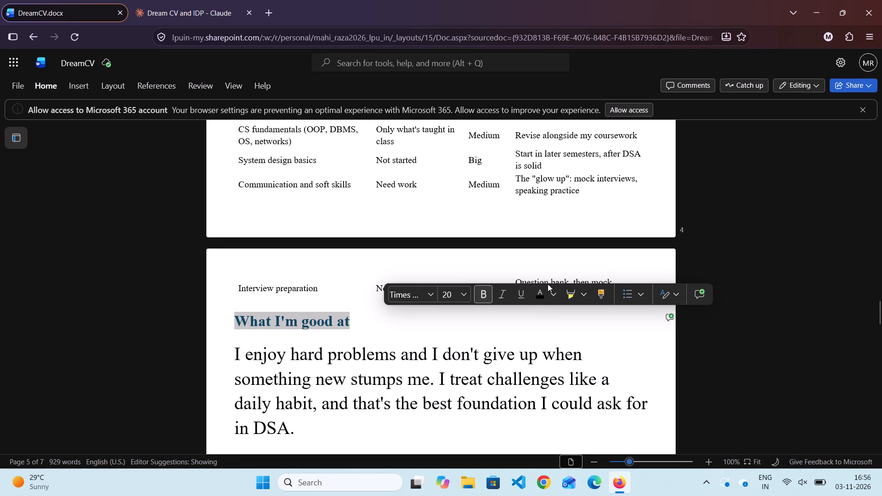
left_click(545, 290)
scroll(545, 290, "down", 3)
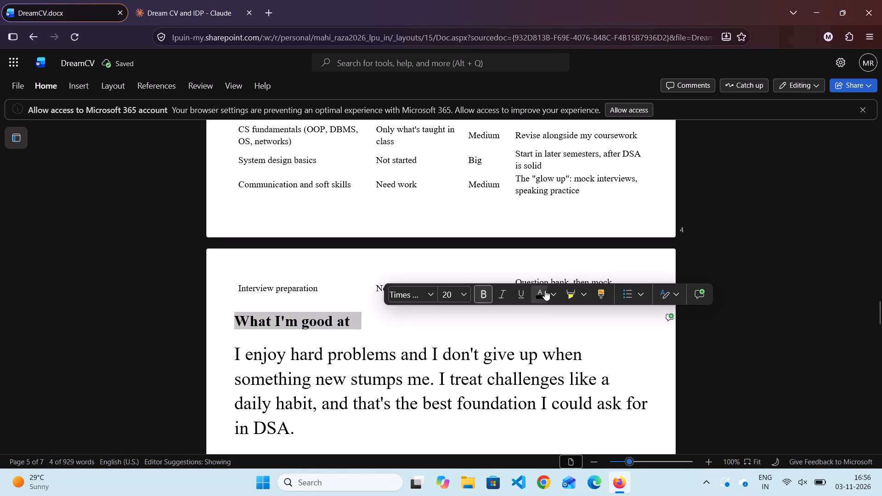
scroll(545, 290, "down", 1)
left_click(537, 327)
Set the "Semester-wise milestones" heading to font size 24 and black.
scroll(537, 327, "down", 4)
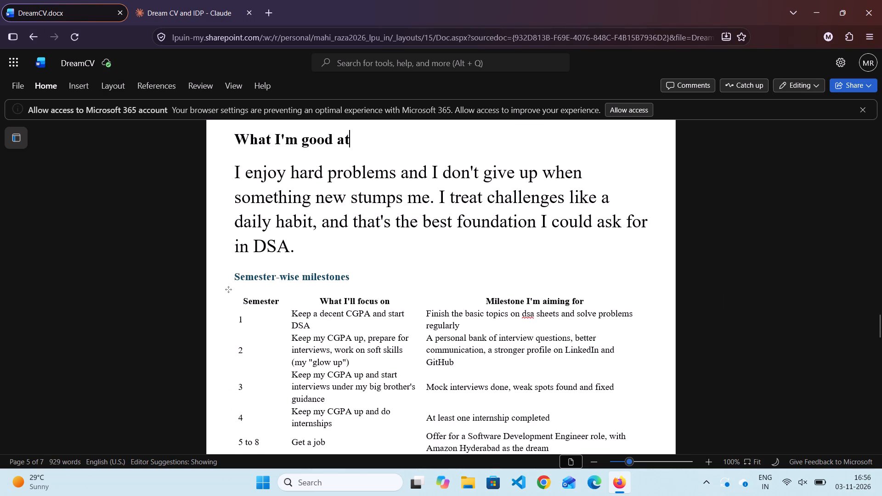
left_click_drag(234, 276, 360, 270)
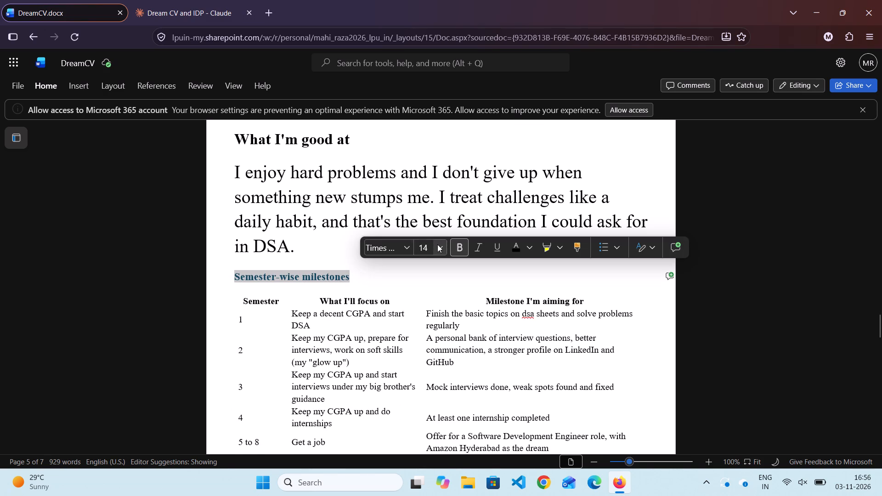
left_click(441, 244)
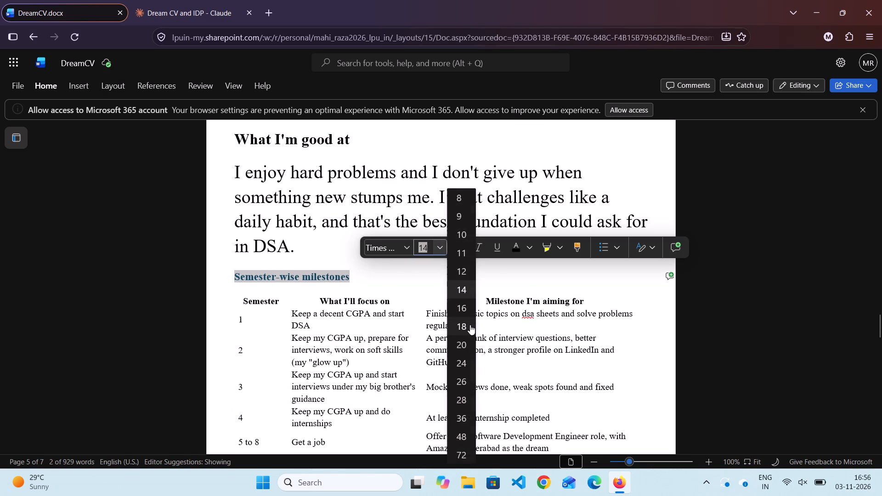
left_click(464, 360)
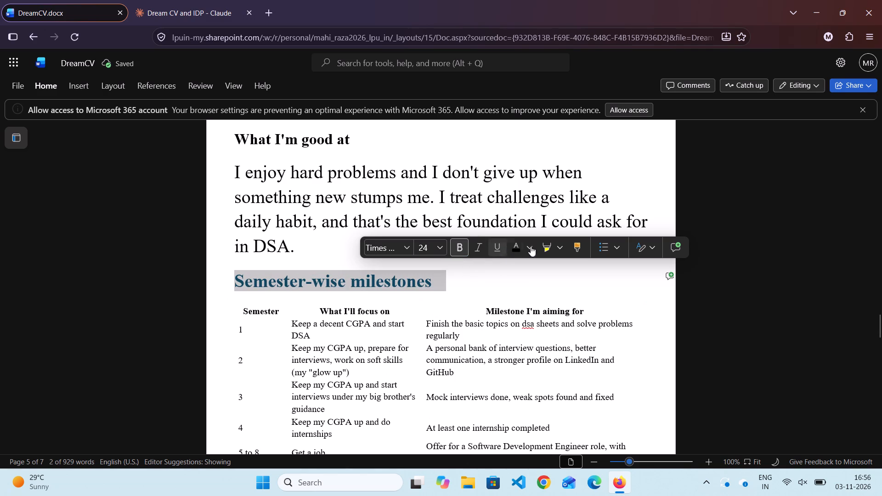
left_click(516, 252)
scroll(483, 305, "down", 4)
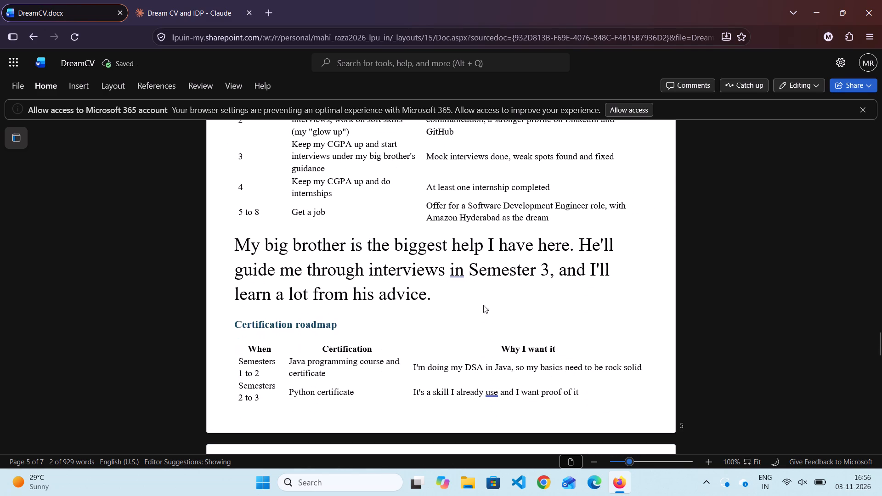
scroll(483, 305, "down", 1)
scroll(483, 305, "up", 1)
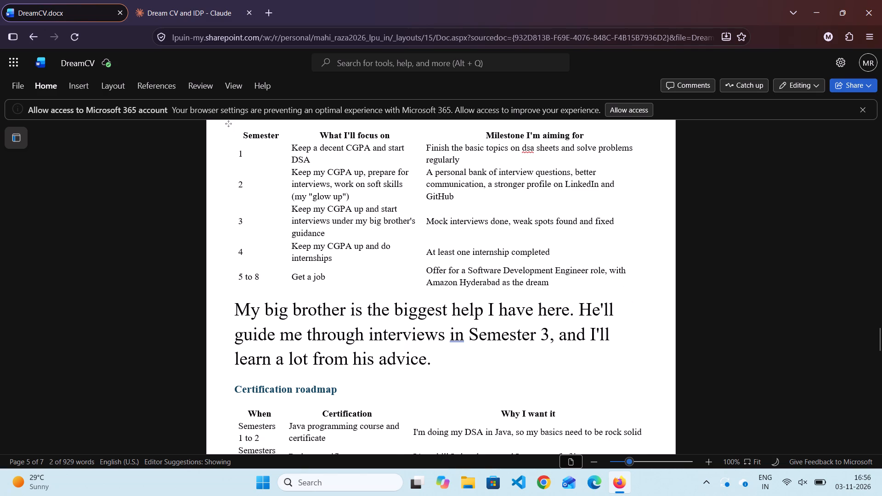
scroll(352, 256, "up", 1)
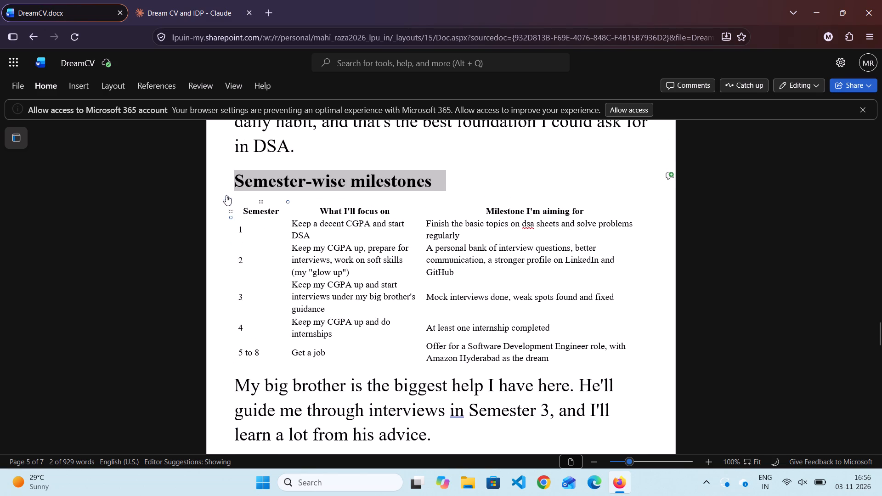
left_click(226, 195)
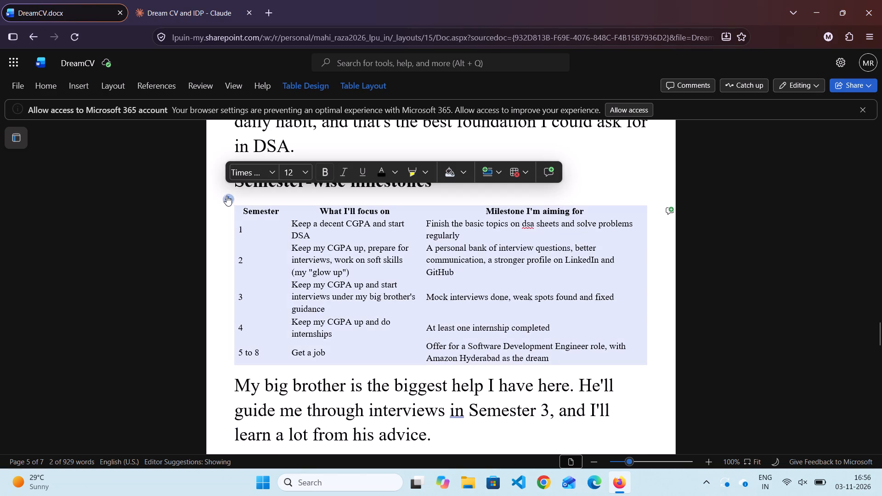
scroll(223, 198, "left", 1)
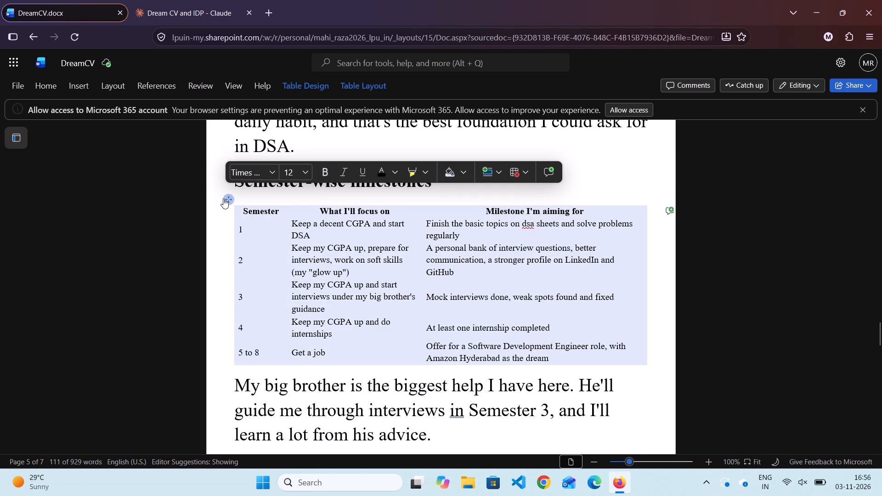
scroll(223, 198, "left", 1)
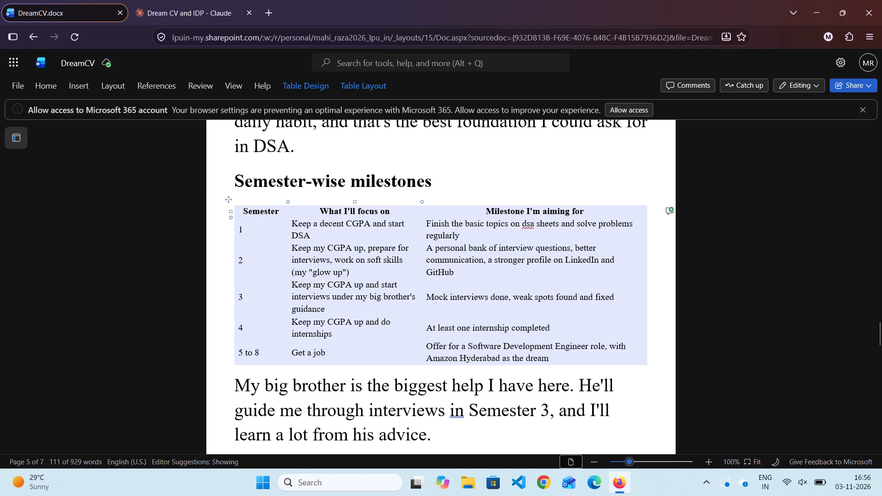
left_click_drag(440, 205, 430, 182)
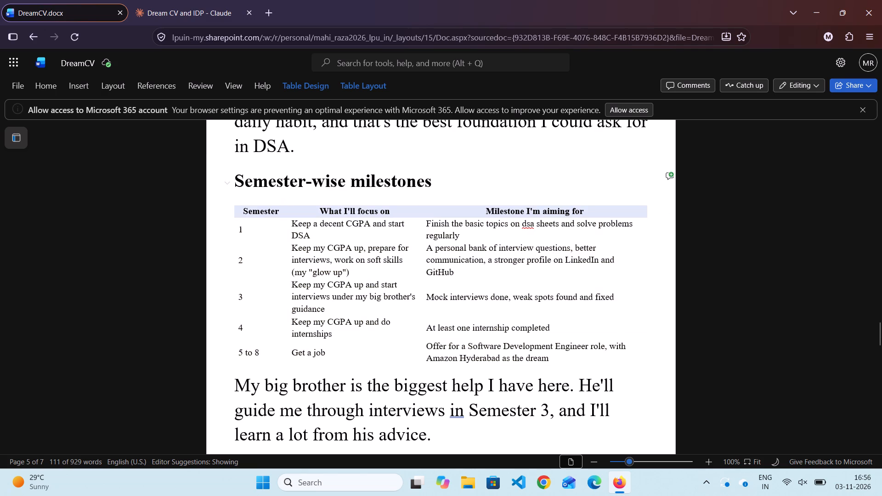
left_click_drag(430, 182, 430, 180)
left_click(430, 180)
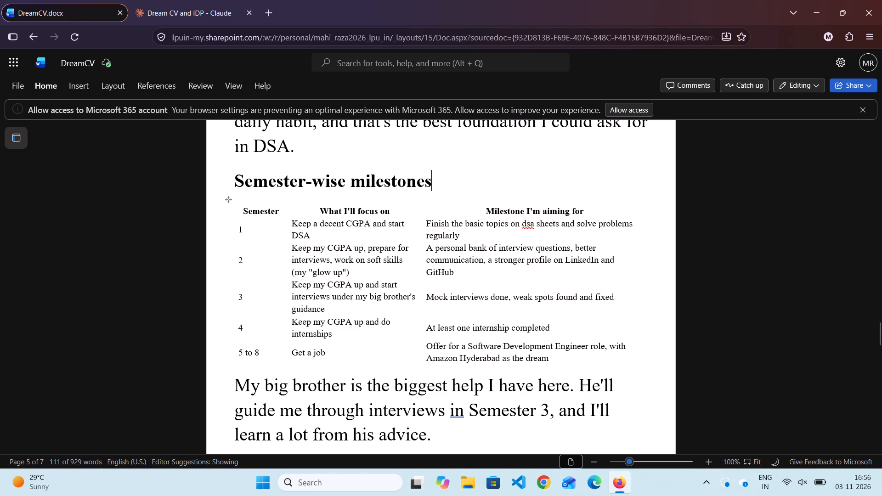
Set all text in the Semester-wise milestones table to font size 18, trying 16 first.
scroll(463, 329, "down", 1)
scroll(463, 329, "up", 1)
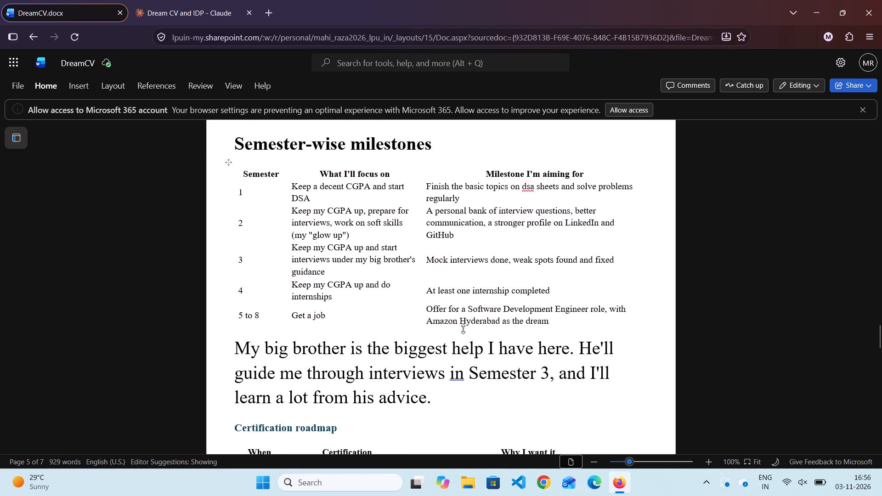
left_click(229, 164)
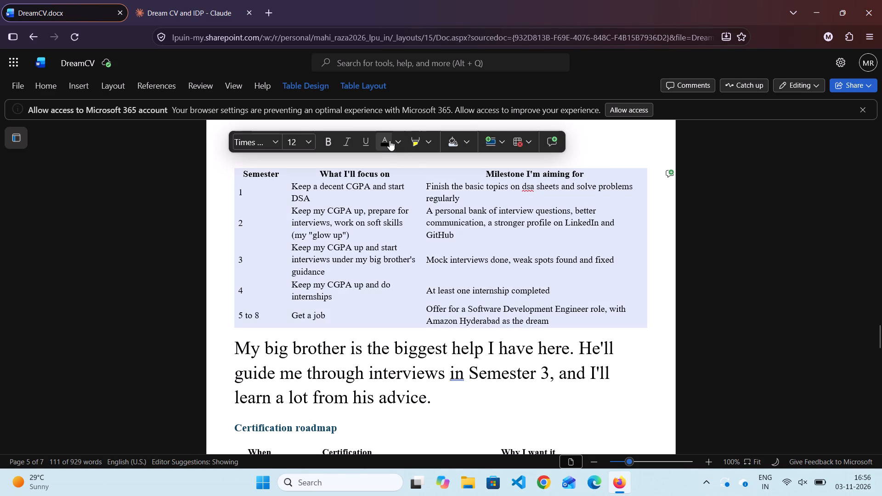
left_click(308, 145)
left_click(299, 265)
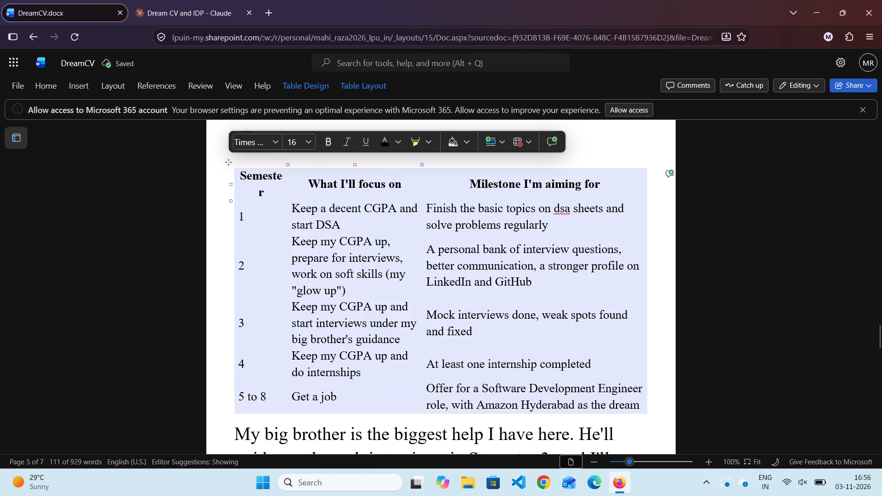
left_click(308, 142)
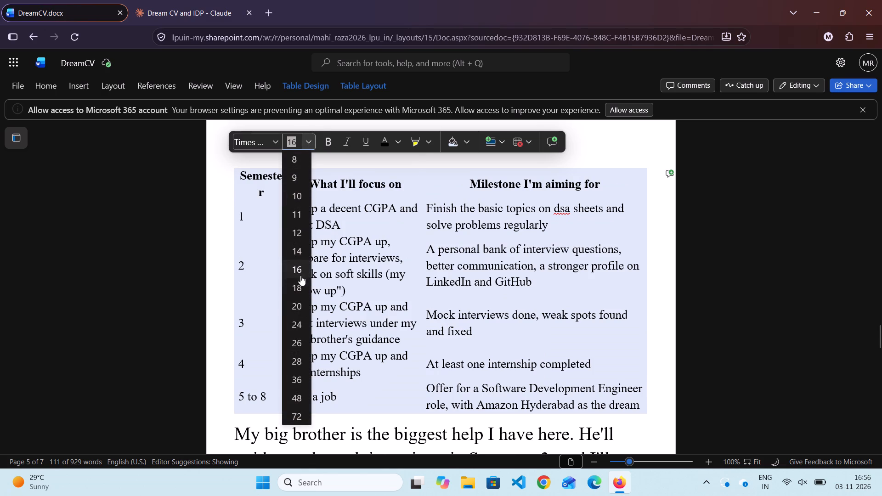
left_click(300, 287)
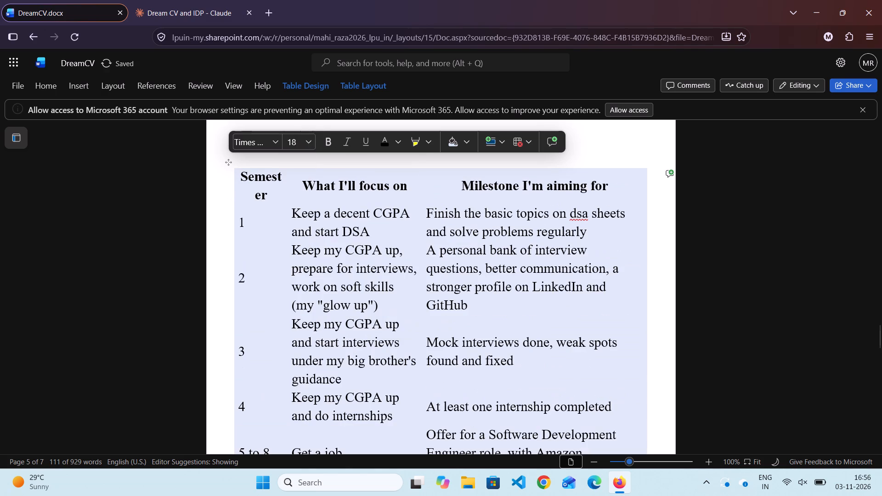
Widen the Semester column of the milestones table just enough for its header to fit on one line.
scroll(367, 244, "down", 3)
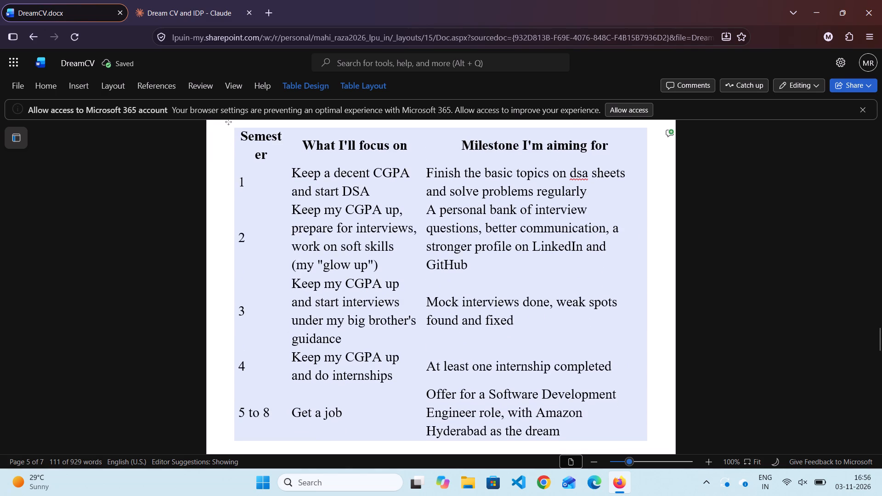
scroll(367, 244, "down", 4)
scroll(367, 244, "up", 2)
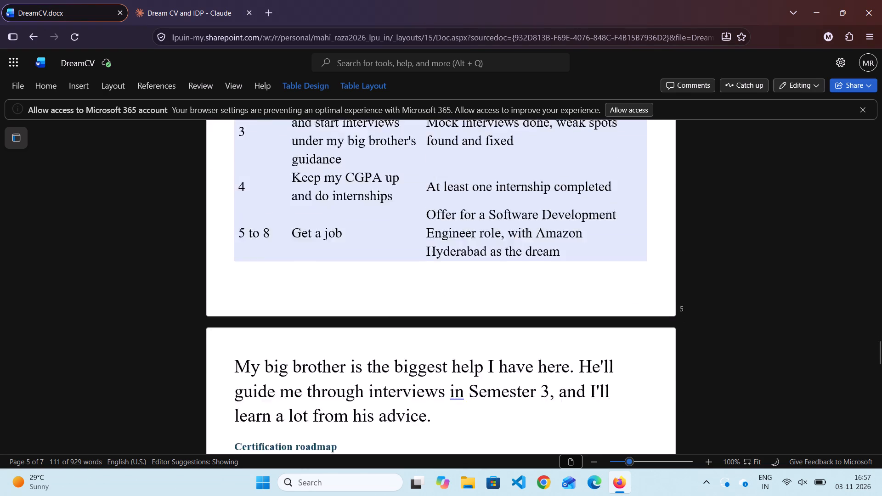
scroll(367, 244, "up", 3)
scroll(367, 244, "down", 1)
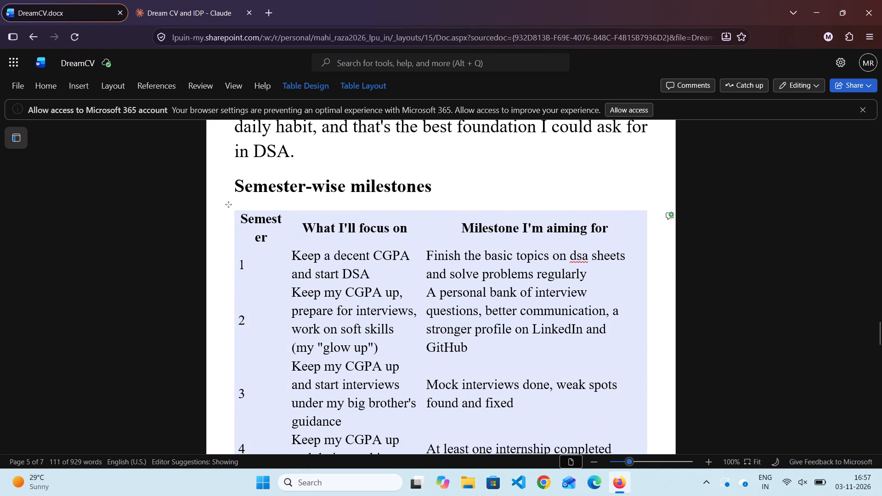
left_click_drag(286, 286, 304, 276)
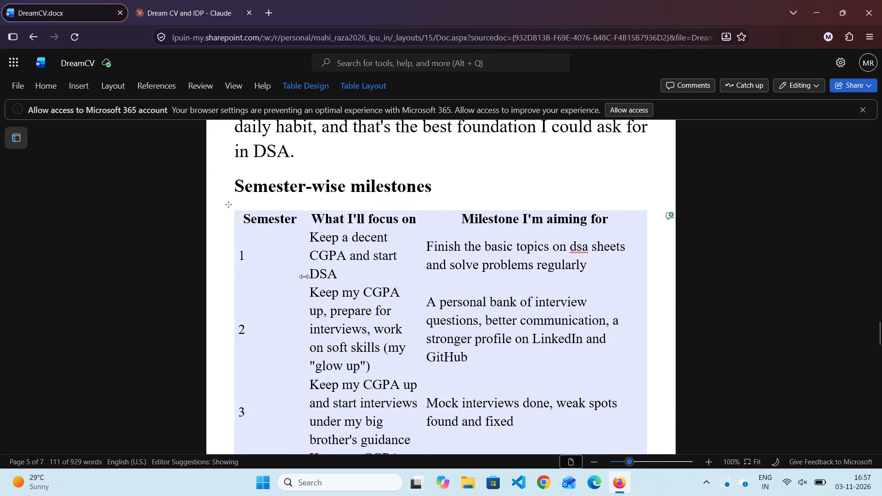
left_click_drag(304, 276, 300, 276)
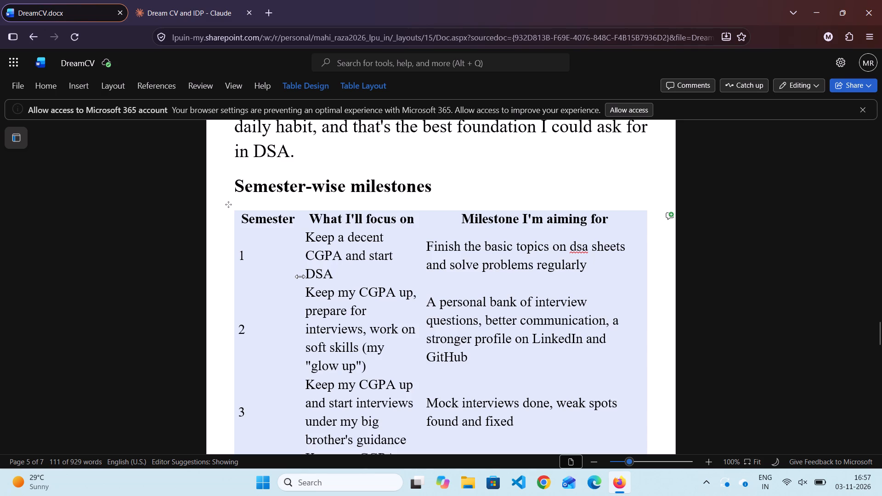
left_click(300, 276)
Try dark grey and white cell shading on the whole Semester-wise milestones table, settling on light grey.
scroll(399, 216, "down", 1)
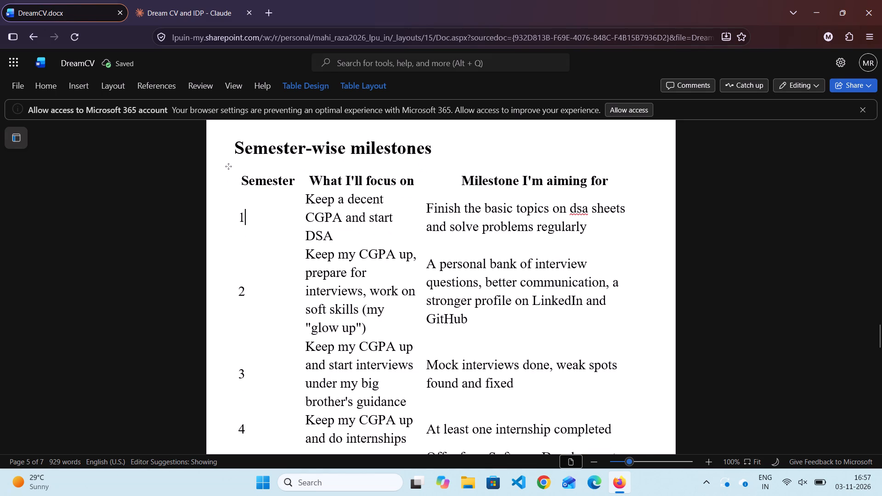
left_click(340, 279)
left_click(230, 169)
left_click(499, 145)
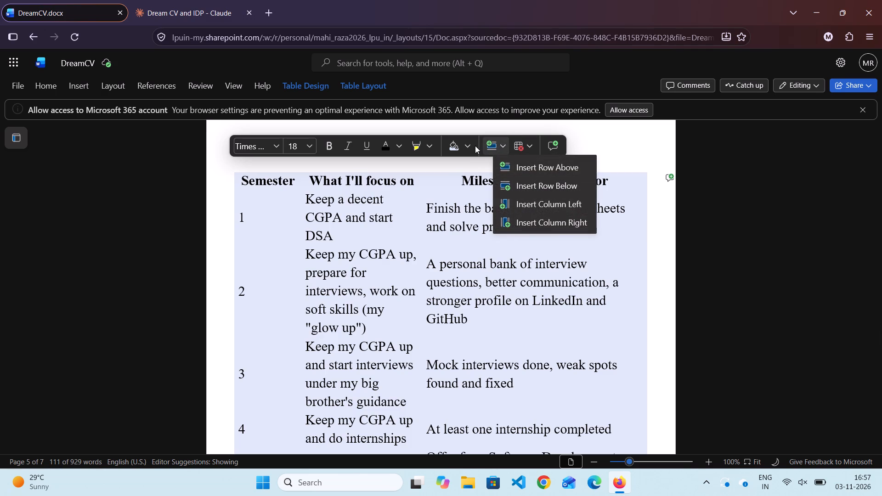
left_click(453, 150)
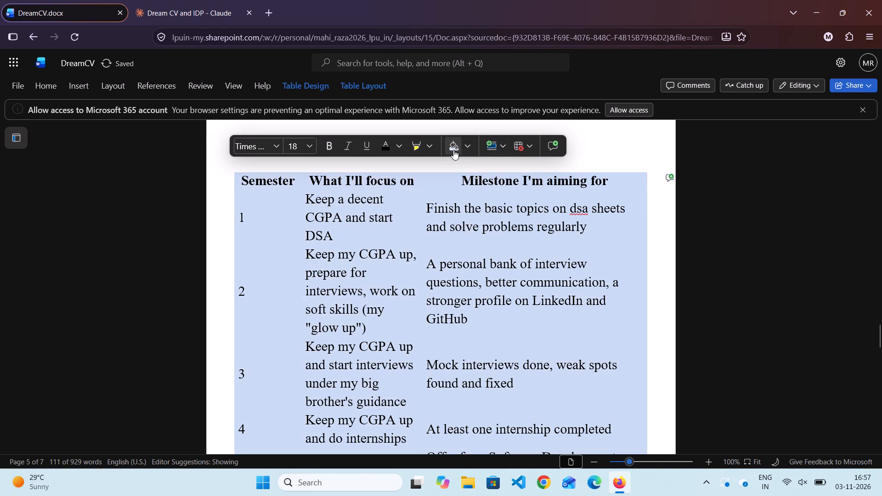
left_click(392, 150)
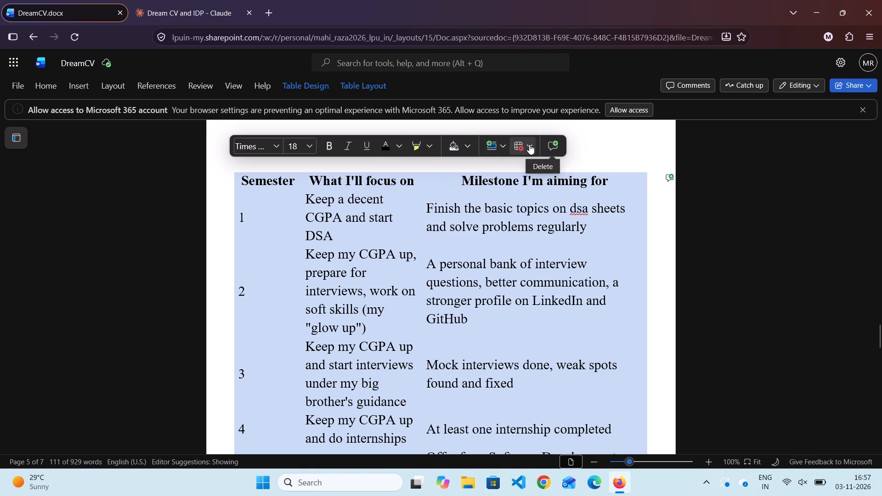
left_click(500, 147)
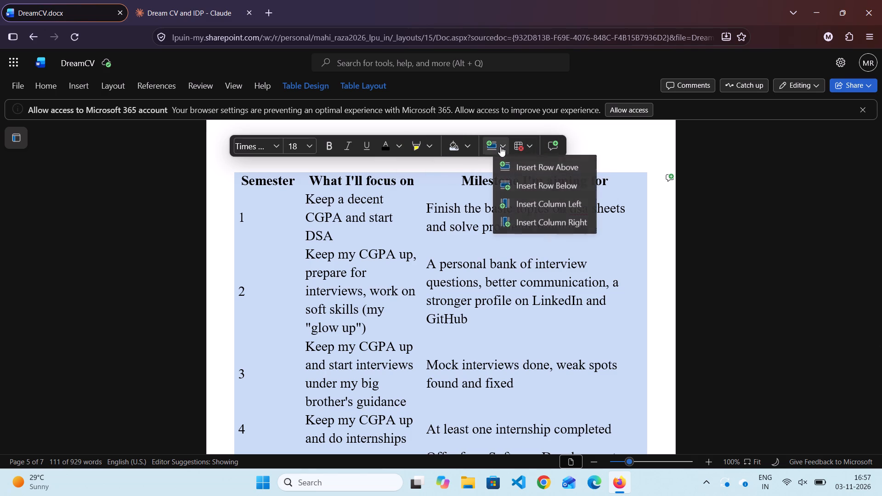
left_click(469, 146)
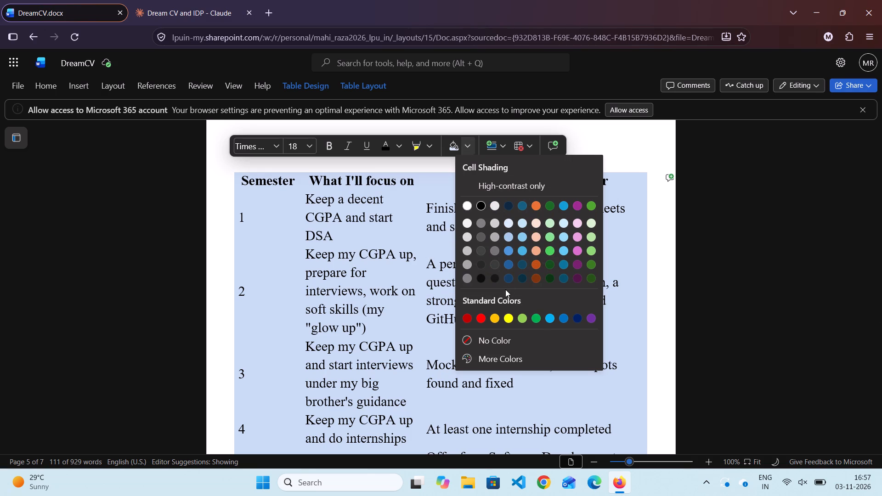
left_click(494, 278)
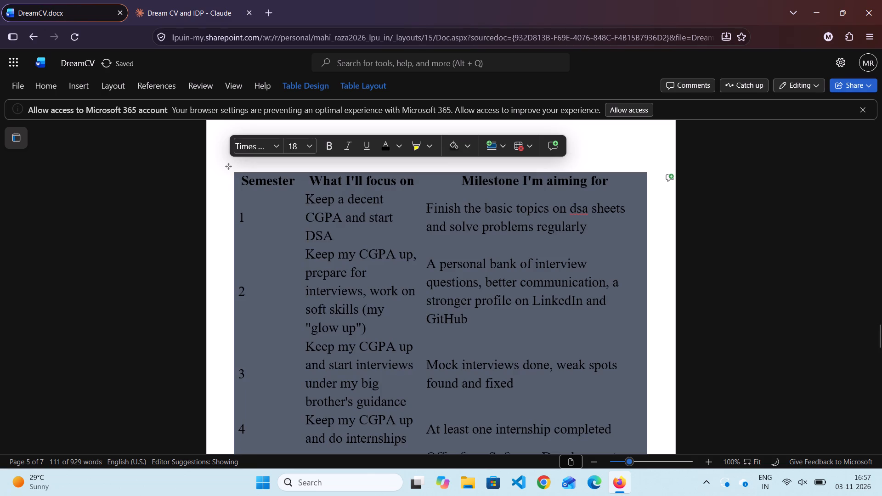
left_click(468, 145)
left_click(467, 206)
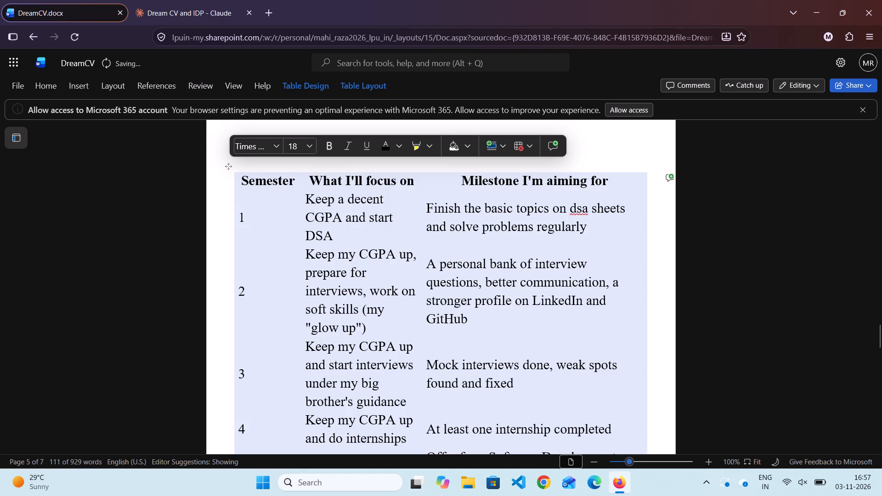
left_click(469, 147)
left_click(493, 205)
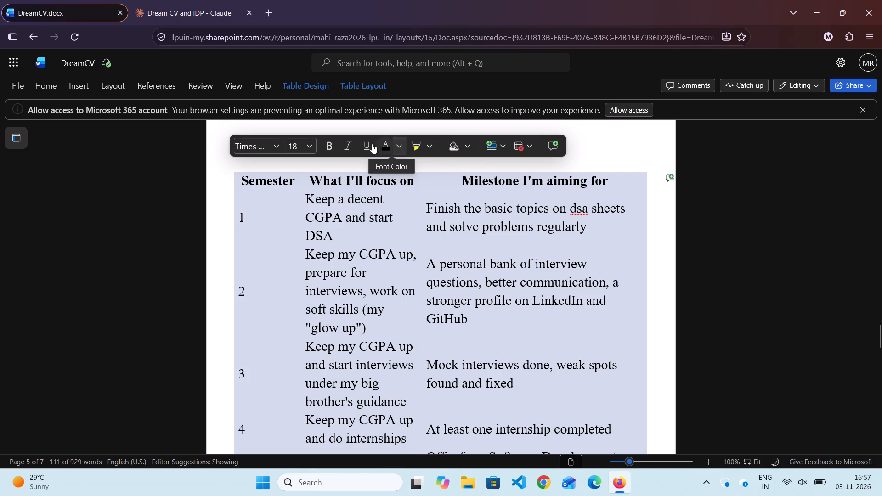
left_click(651, 162)
Remove the cell shading from the whole Semester-wise milestones table by setting it to No Color.
scroll(568, 265, "down", 4)
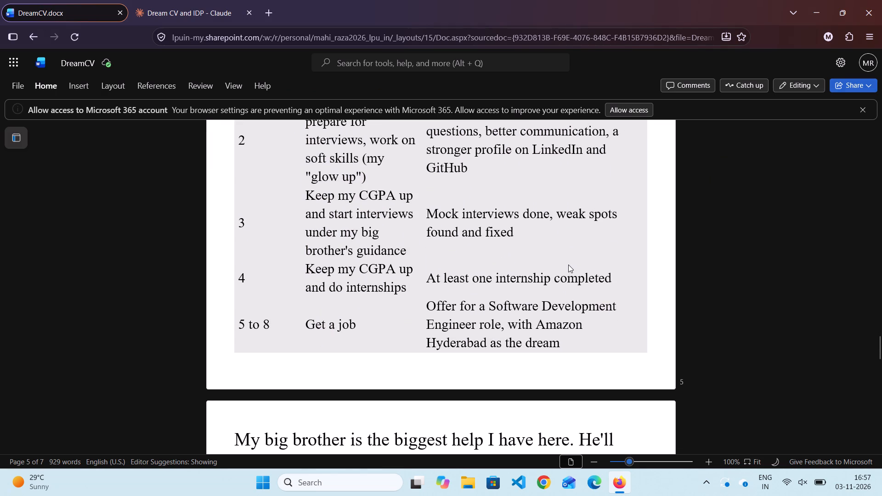
scroll(568, 265, "up", 3)
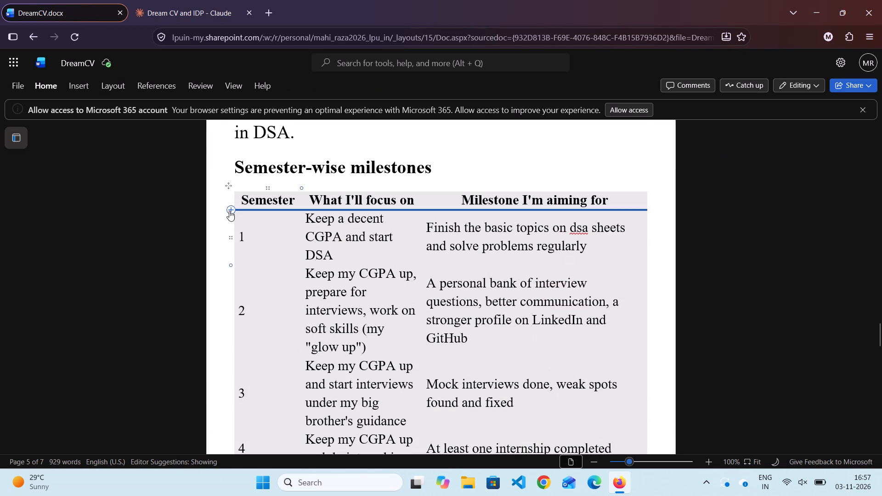
left_click(229, 188)
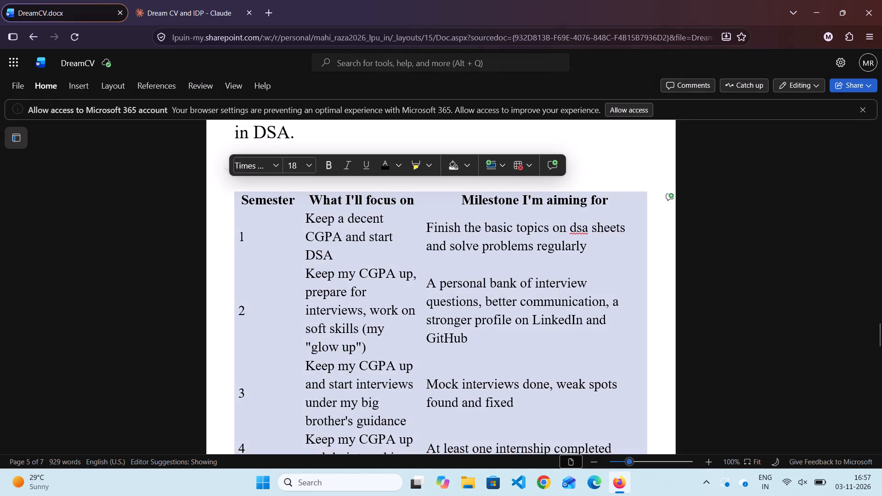
left_click(468, 167)
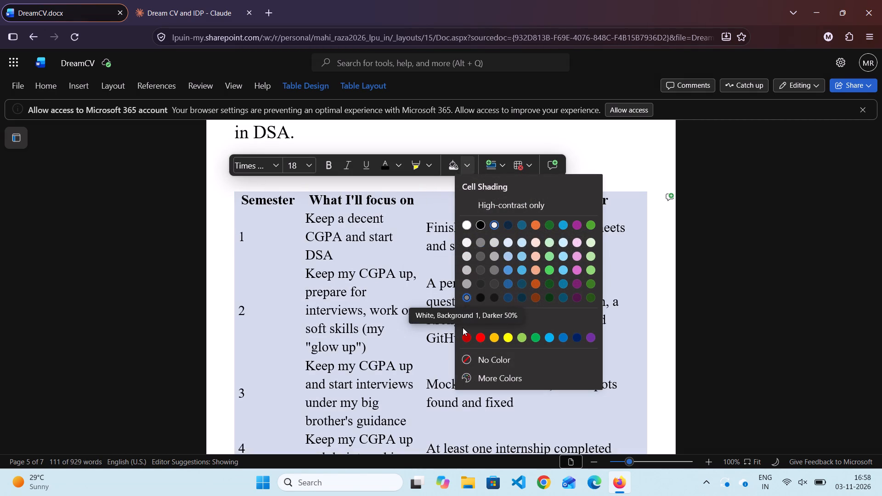
left_click(518, 354)
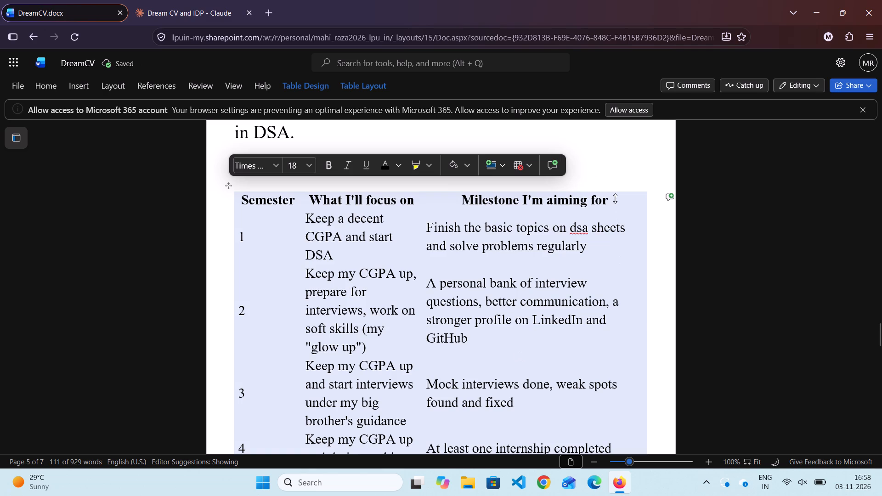
left_click(614, 187)
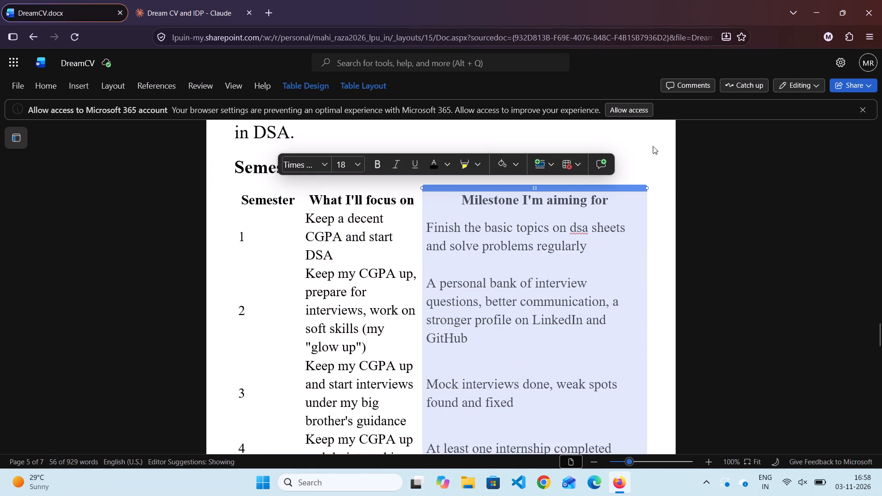
left_click(650, 152)
Review the formatting of headings, text and tables throughout the document, from Career Objective to the last page, ending at the Certification roadmap section.
scroll(650, 152, "down", 5)
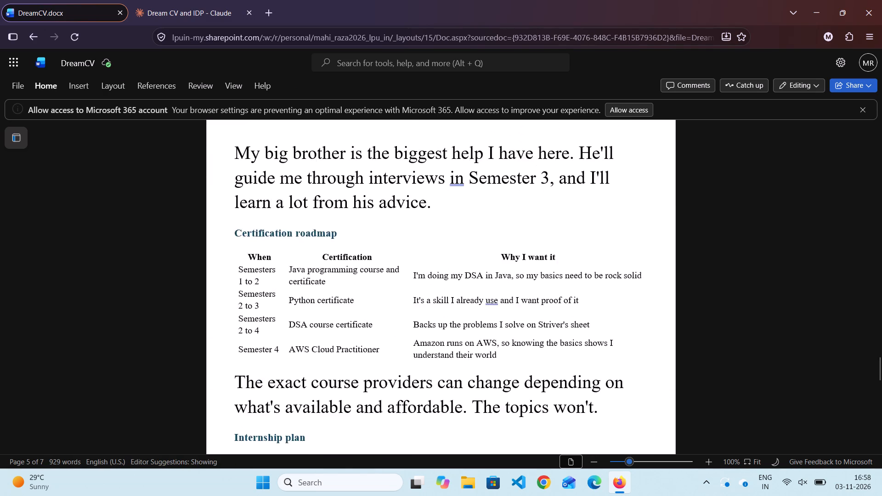
scroll(650, 152, "down", 2)
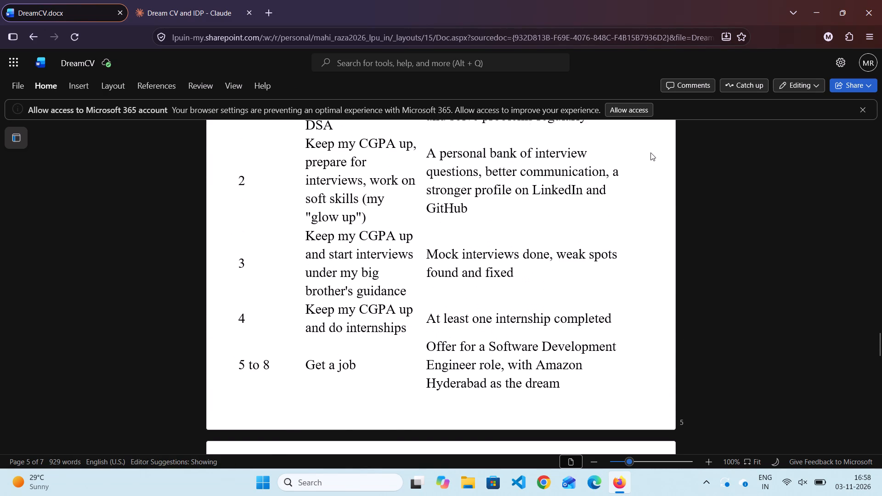
scroll(650, 152, "down", 1)
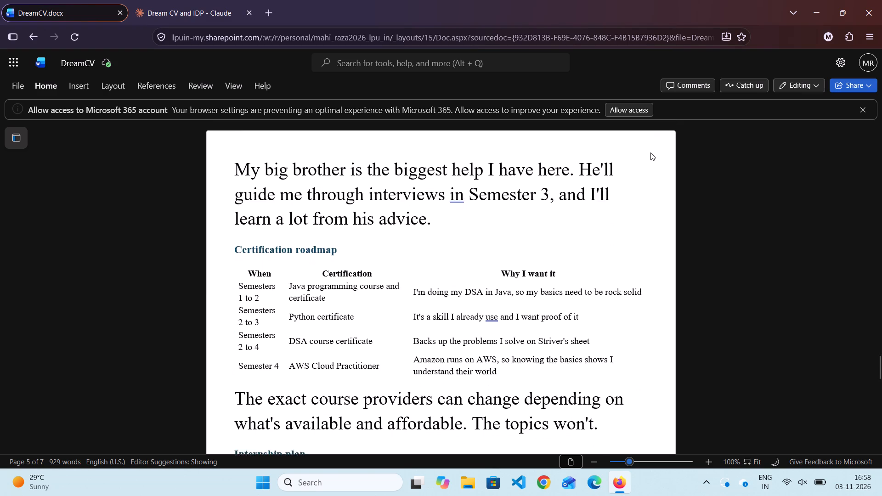
scroll(650, 152, "down", 1)
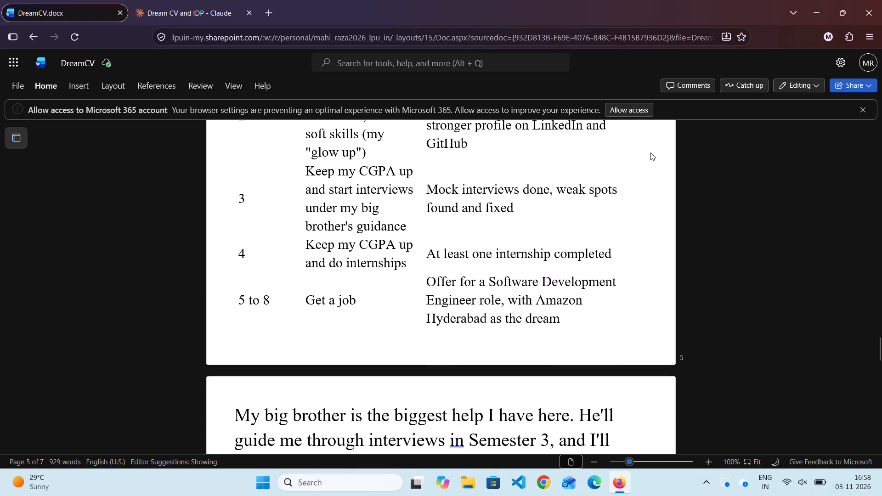
scroll(650, 152, "down", 3)
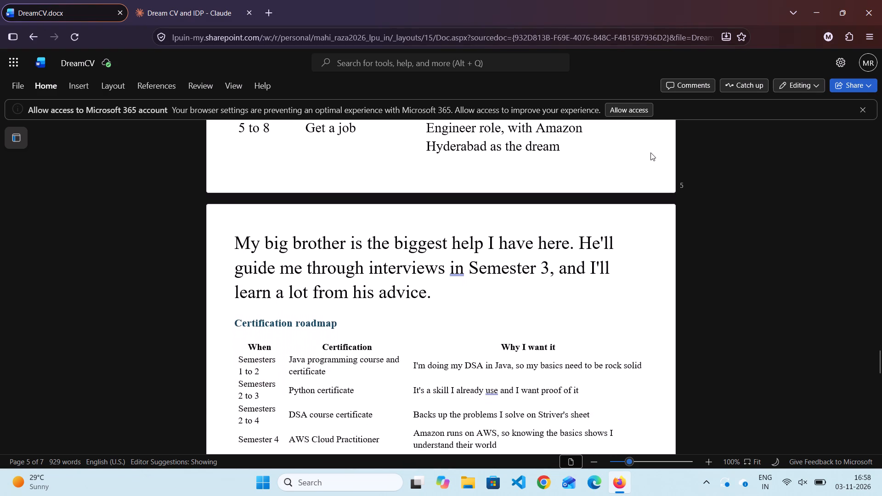
scroll(650, 152, "down", 4)
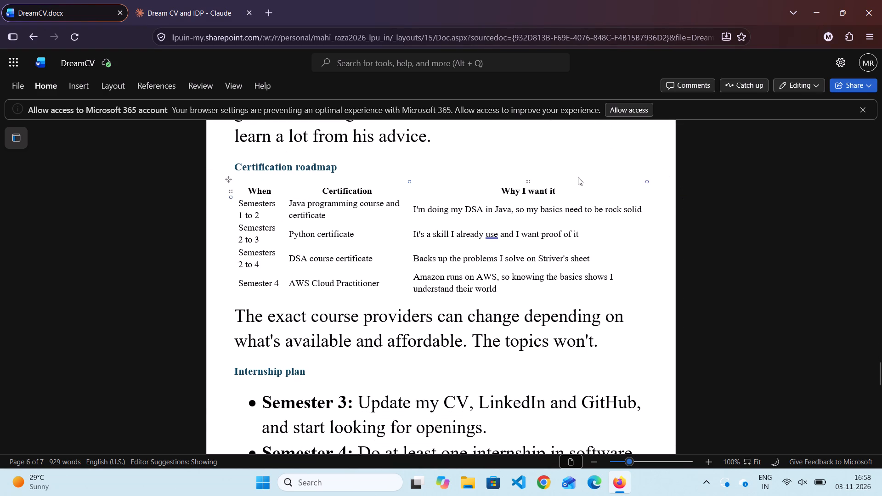
scroll(402, 310, "down", 12)
scroll(402, 310, "right", 1)
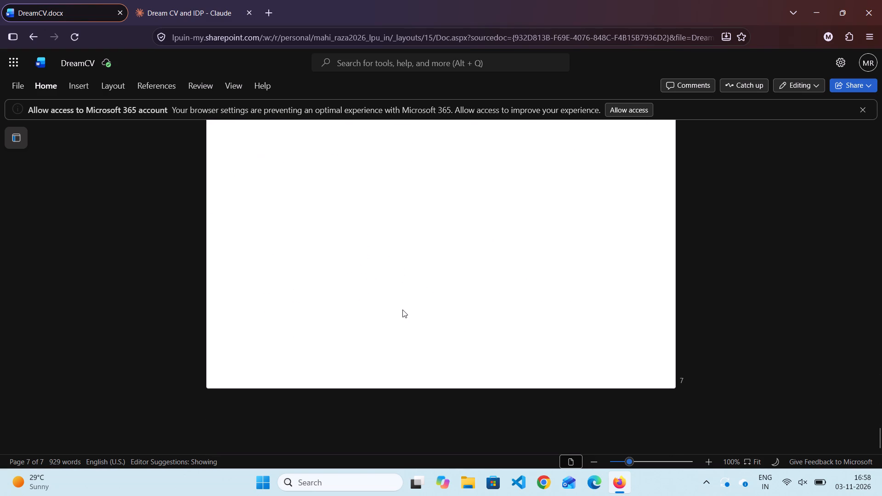
scroll(402, 310, "right", 1)
scroll(402, 310, "up", 20)
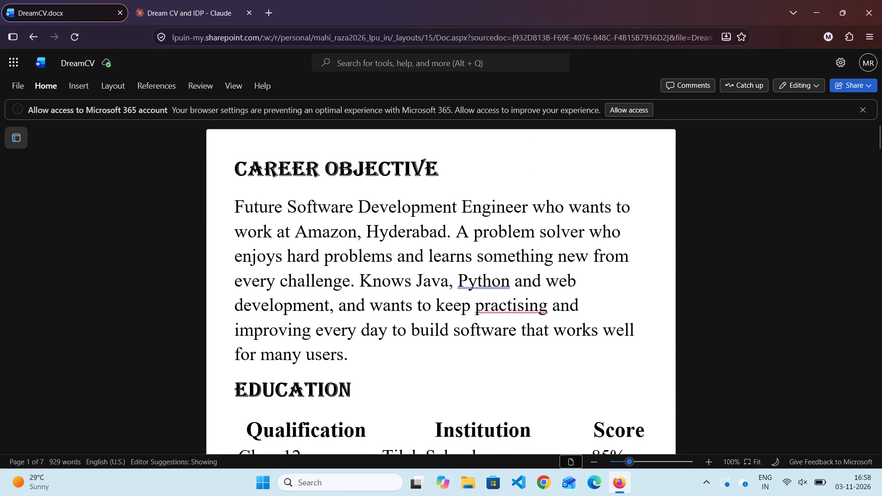
scroll(402, 310, "down", 12)
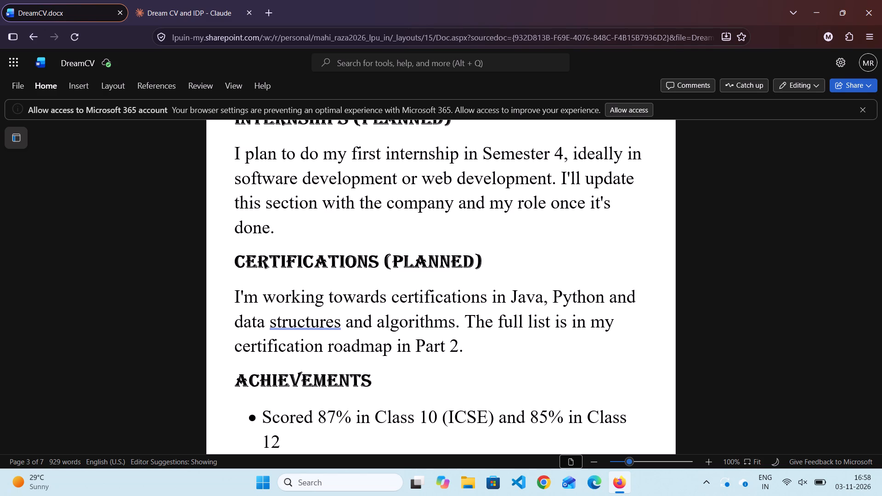
scroll(402, 310, "down", 7)
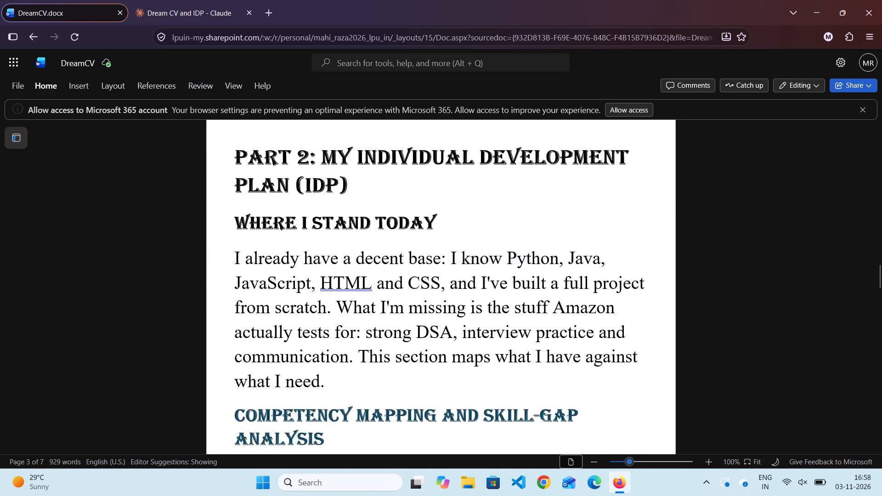
scroll(402, 310, "down", 14)
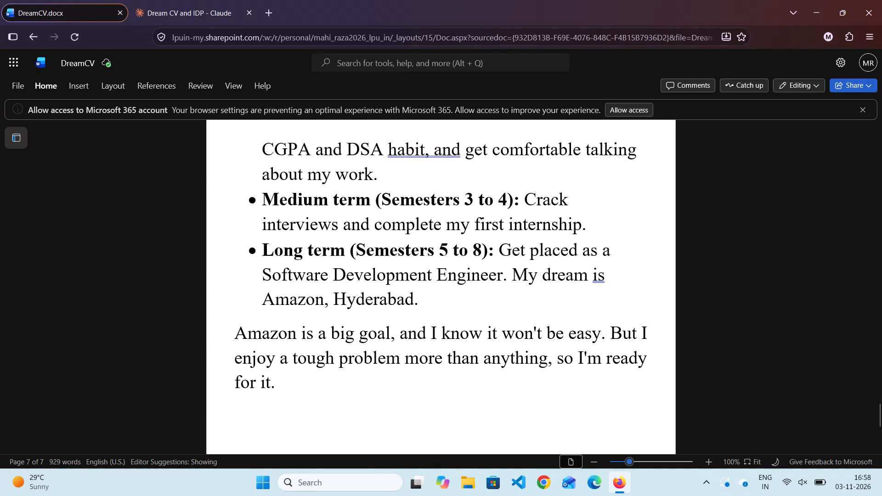
scroll(402, 310, "down", 8)
scroll(402, 310, "up", 11)
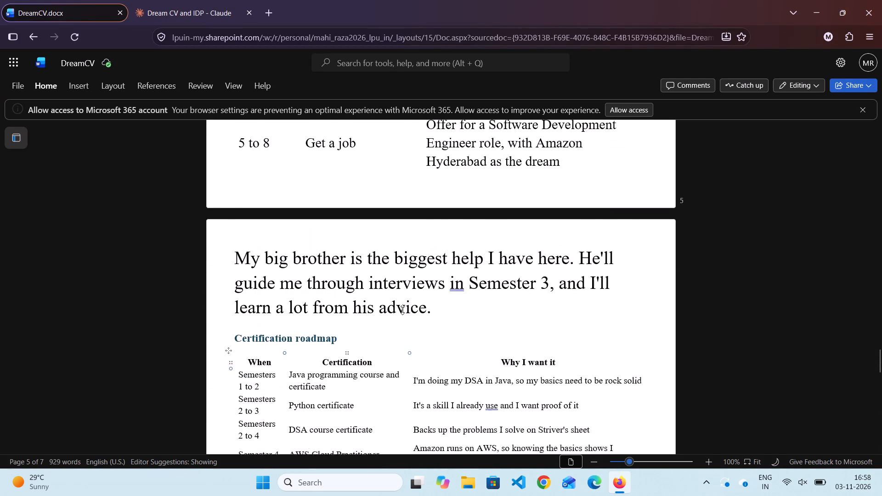
scroll(402, 310, "down", 1)
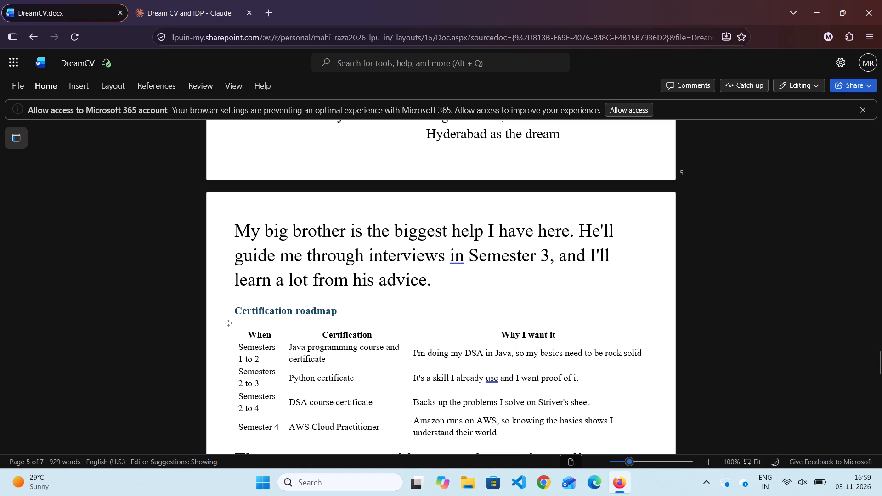
scroll(339, 350, "down", 1)
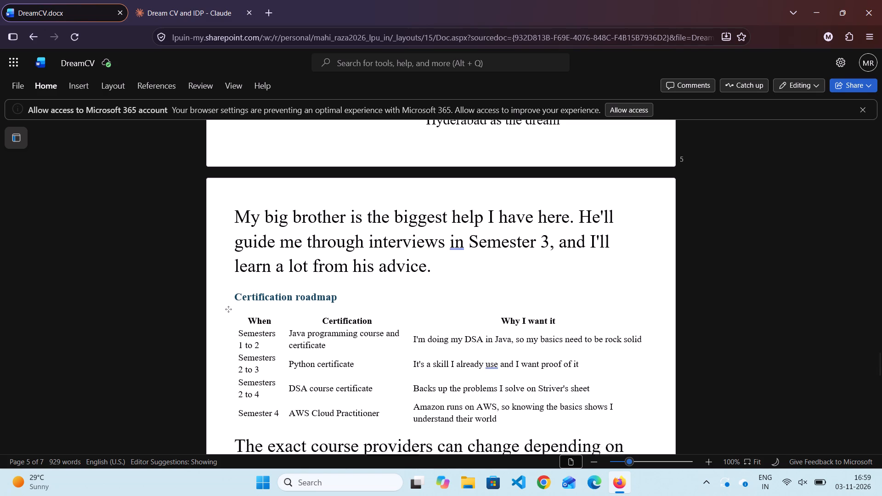
scroll(339, 350, "down", 1)
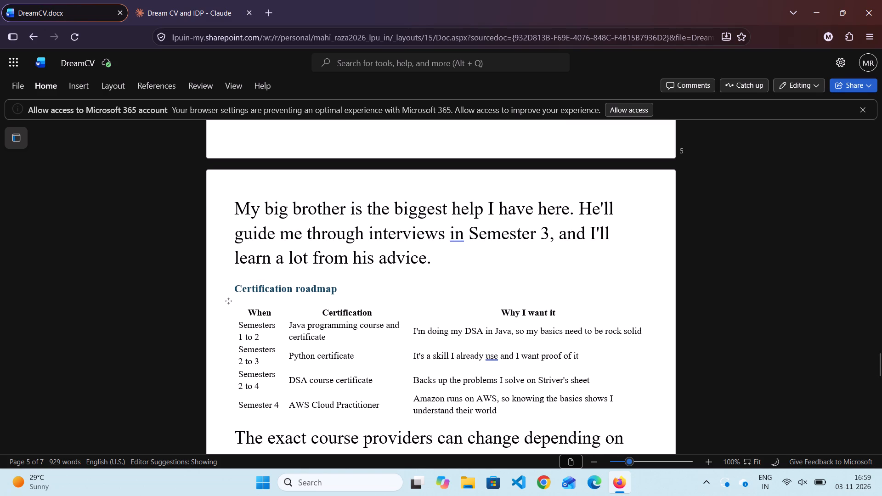
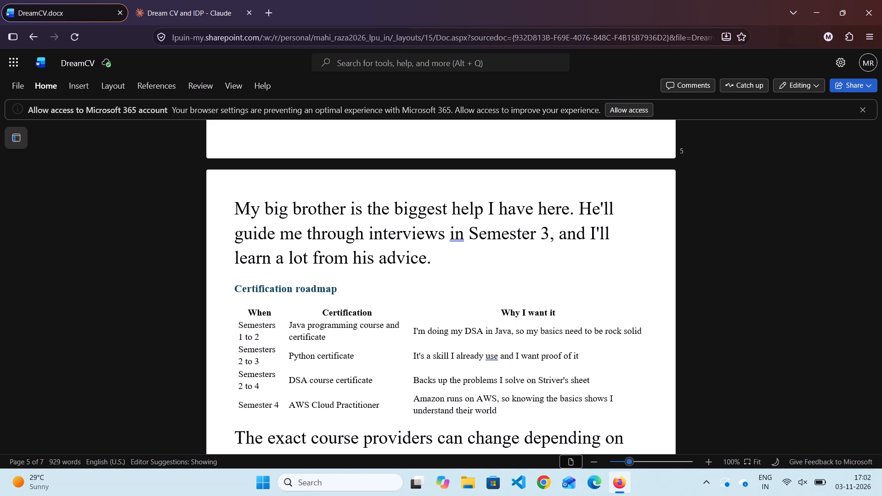
Leave the DreamCV document for the Word home page and look over its templates and recent documents.
left_click(29, 41)
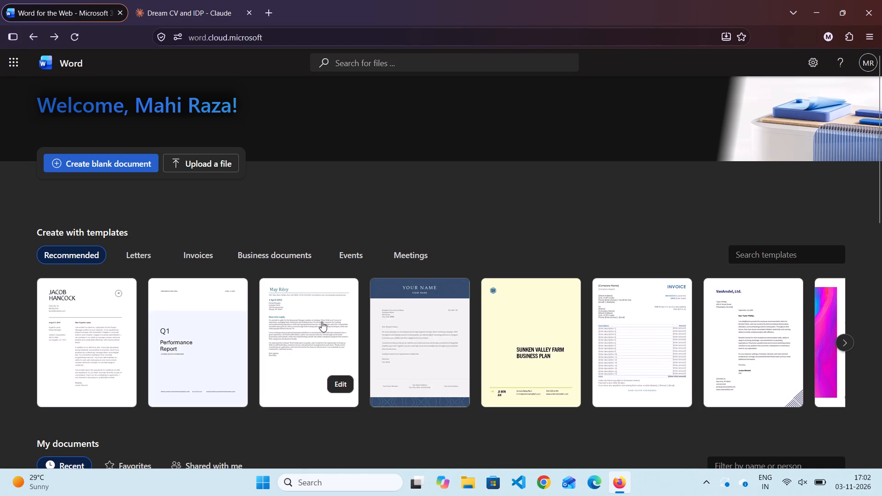
scroll(508, 394, "down", 1)
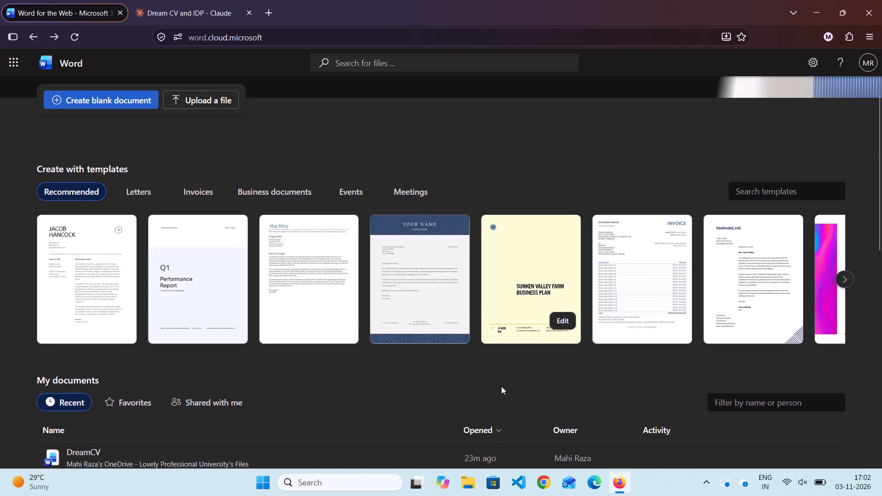
scroll(461, 303, "left", 3)
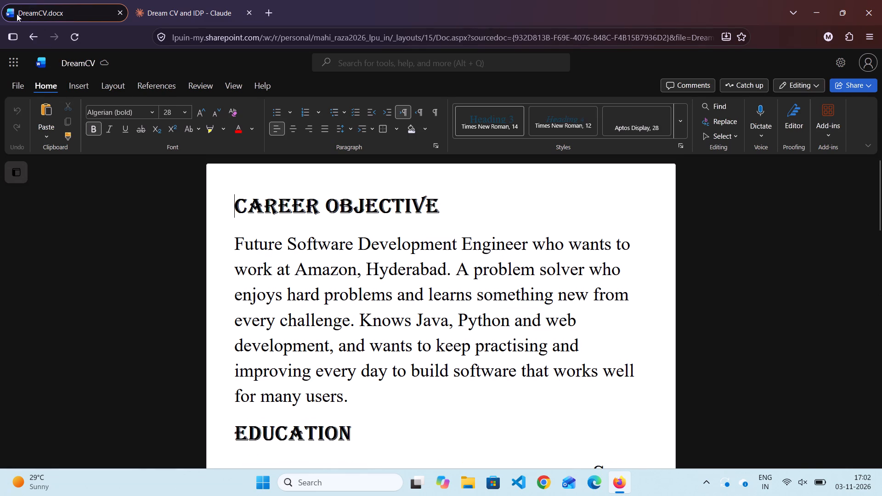
left_click(24, 28)
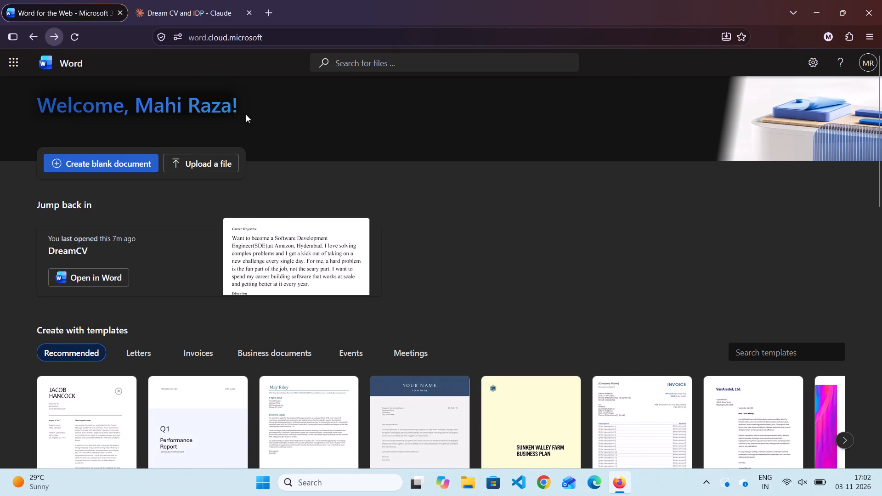
scroll(246, 114, "down", 2)
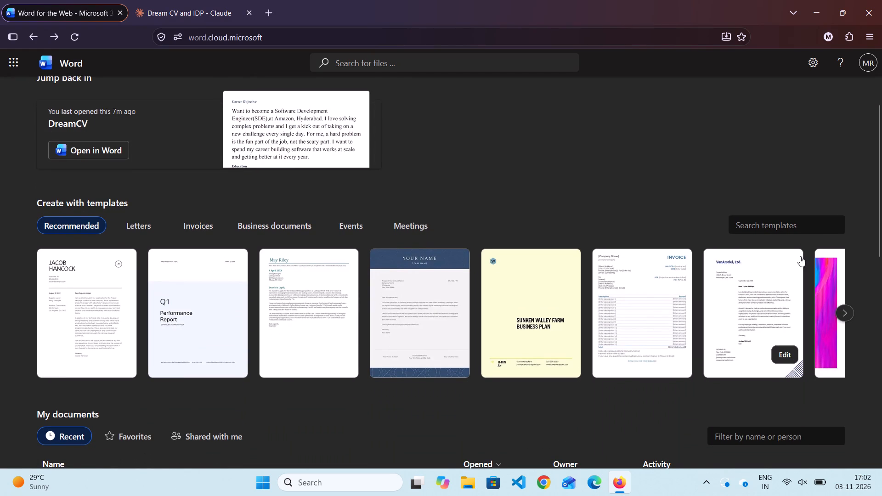
Search the Word files for "cv'" and return to the Word home page.
left_click(506, 66)
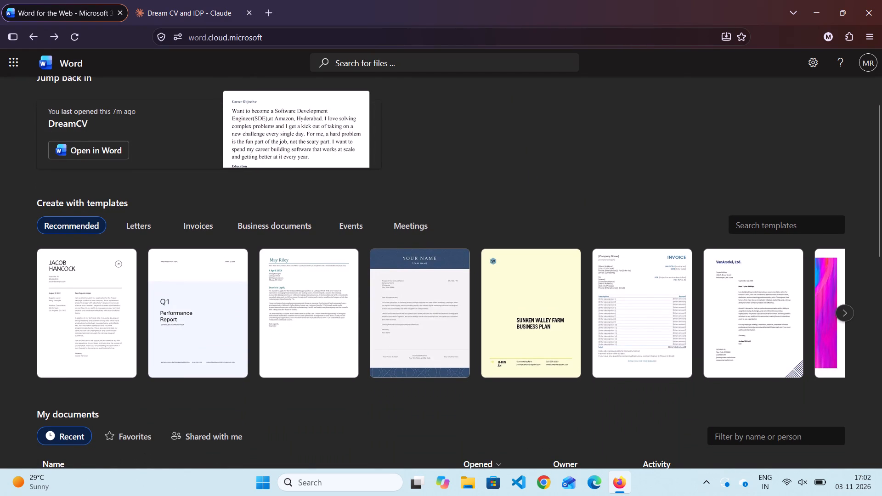
type("cv")
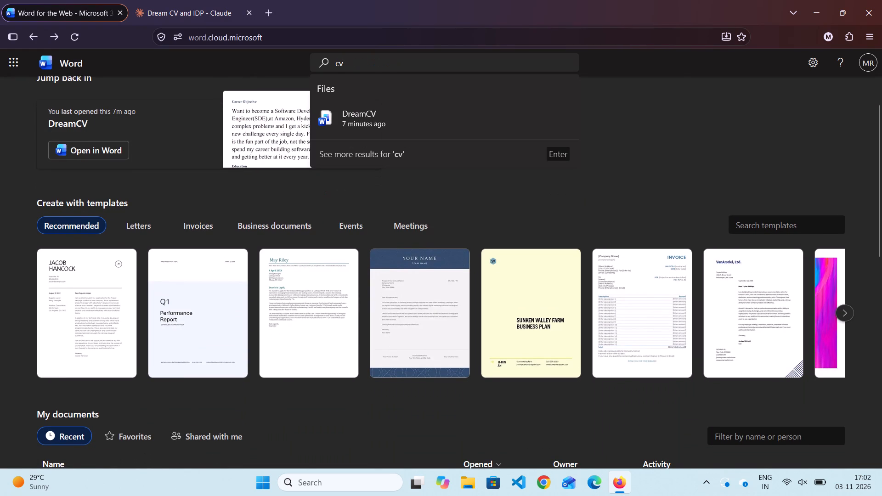
key("apostrophe")
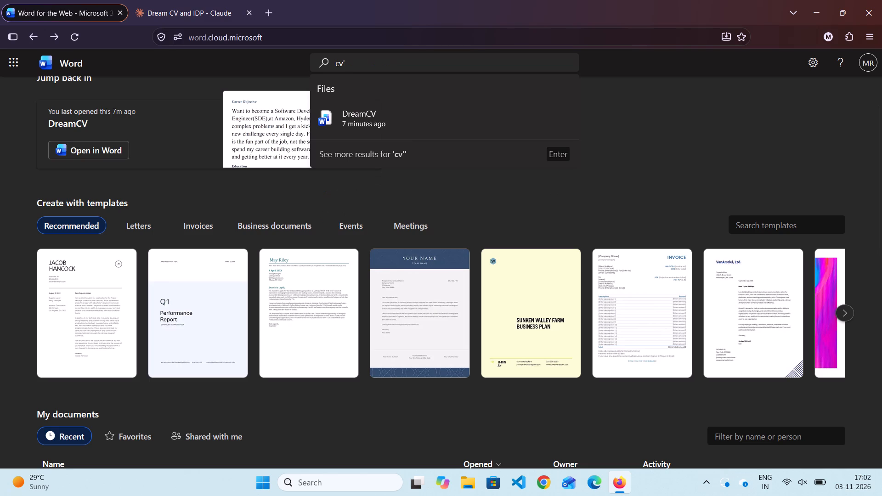
key("Return")
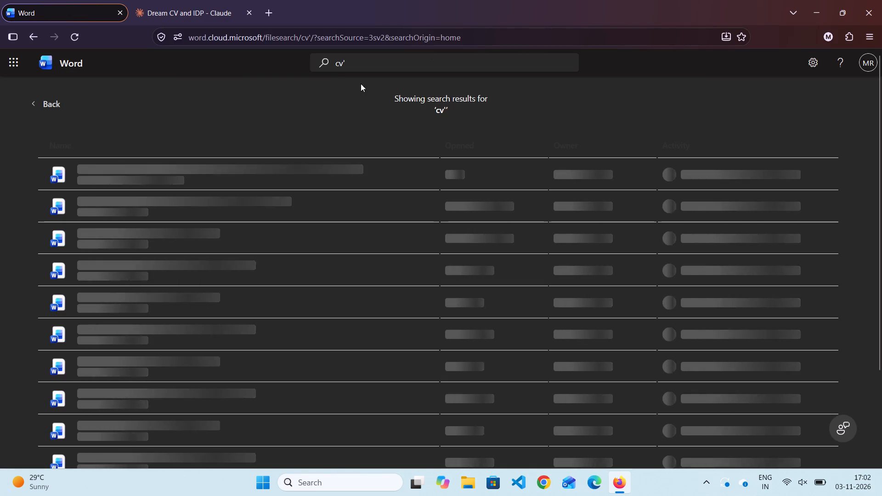
left_click(35, 46)
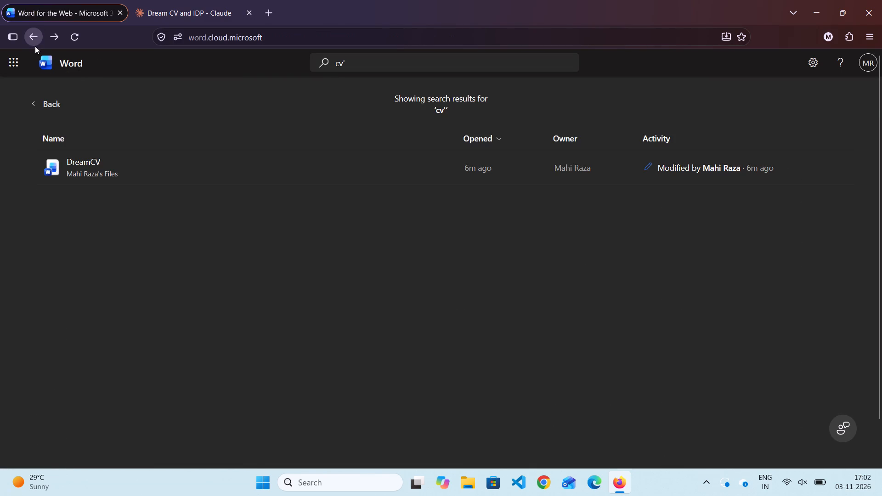
Browse the Business documents, Events, Meetings, Invoices and Letters template categories on the Word home page for a suitable layout.
scroll(220, 261, "down", 5)
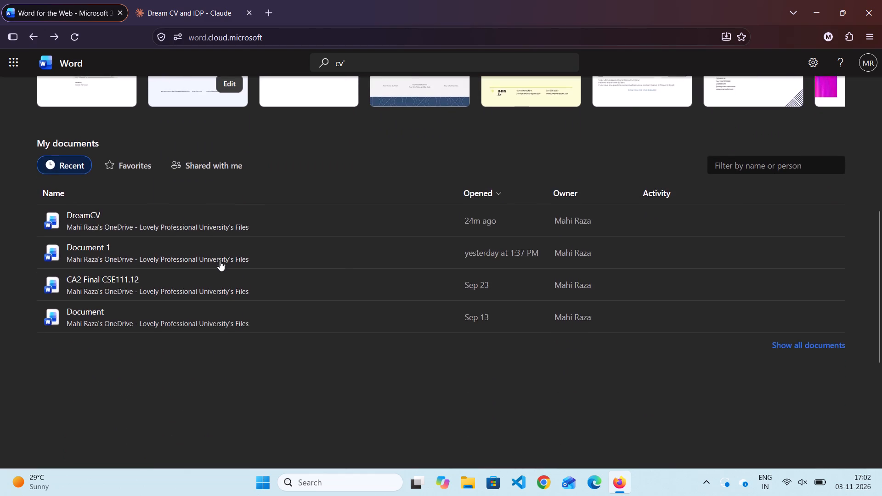
scroll(220, 261, "up", 5)
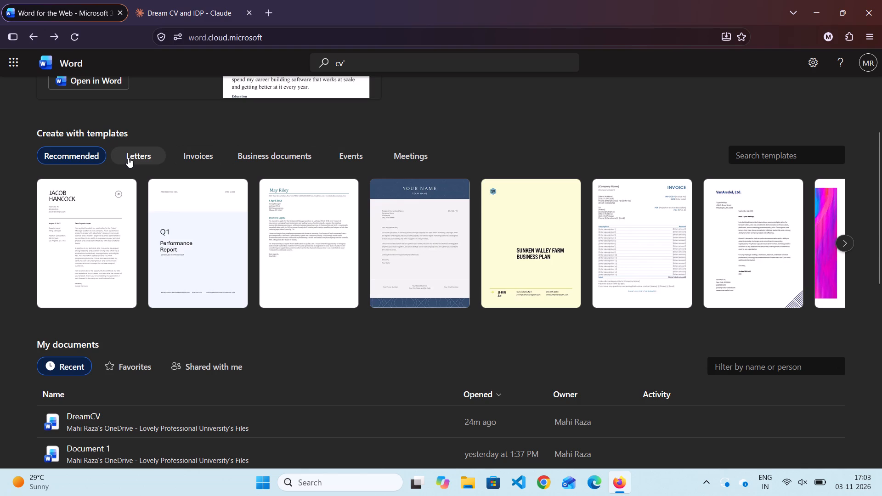
left_click(278, 158)
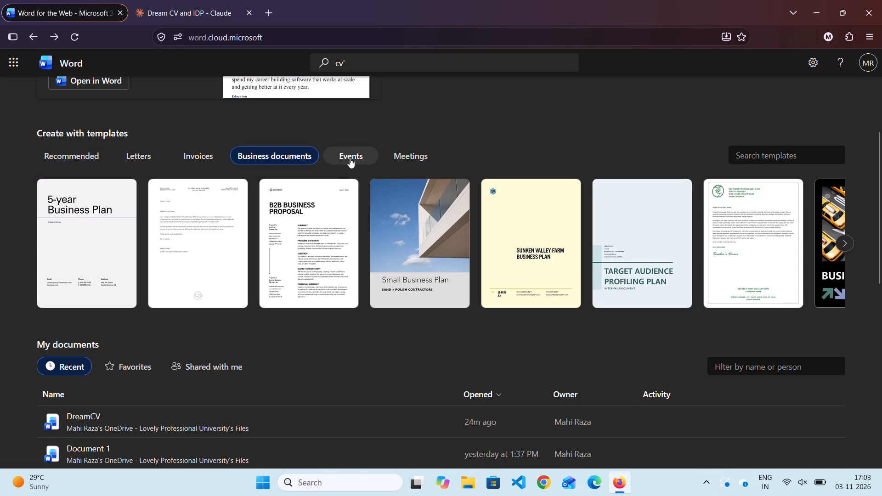
left_click(350, 158)
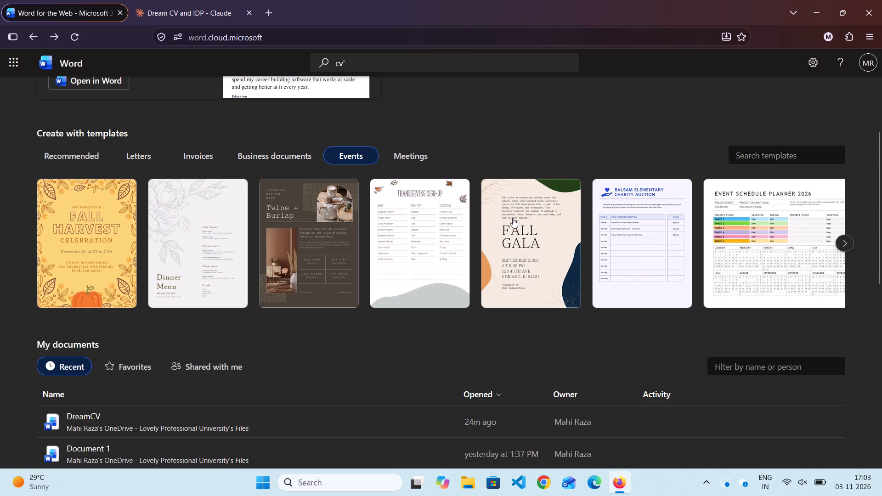
scroll(513, 218, "down", 4)
scroll(513, 218, "up", 2)
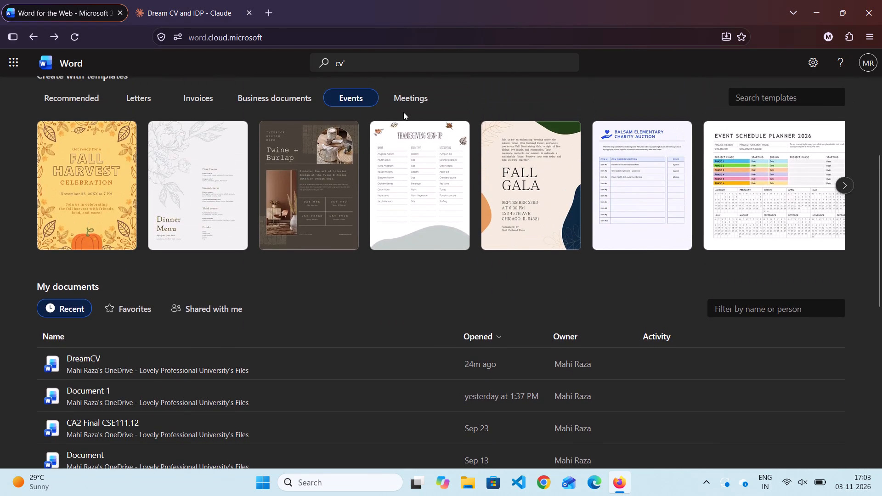
left_click(398, 94)
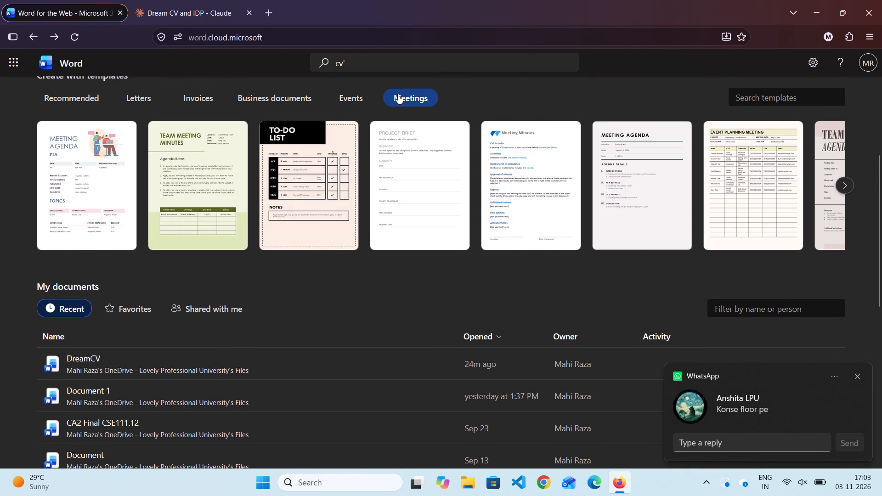
left_click(267, 99)
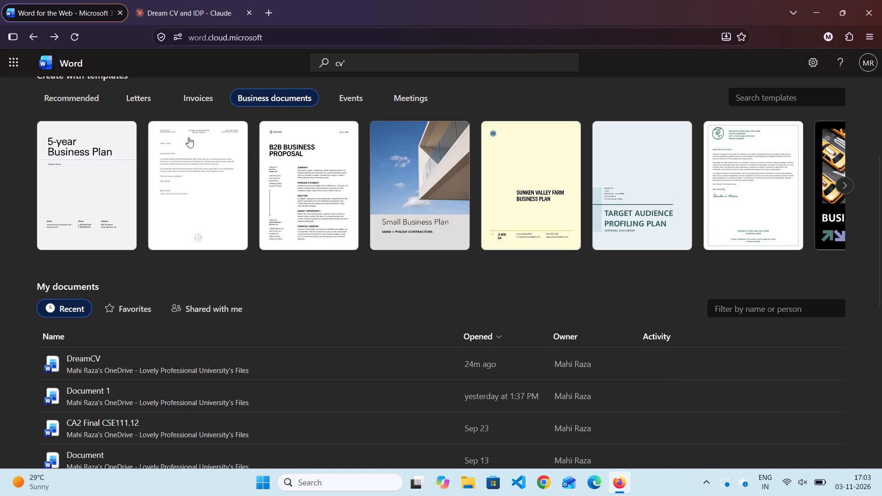
left_click(187, 97)
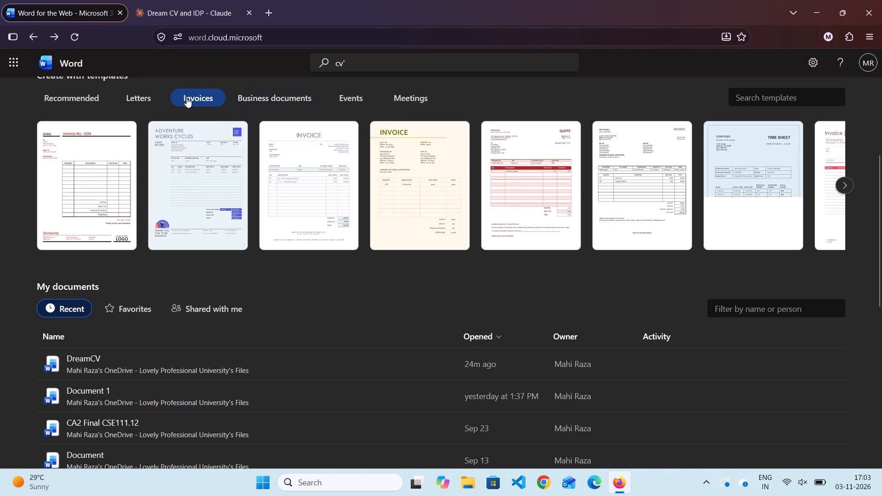
left_click(145, 93)
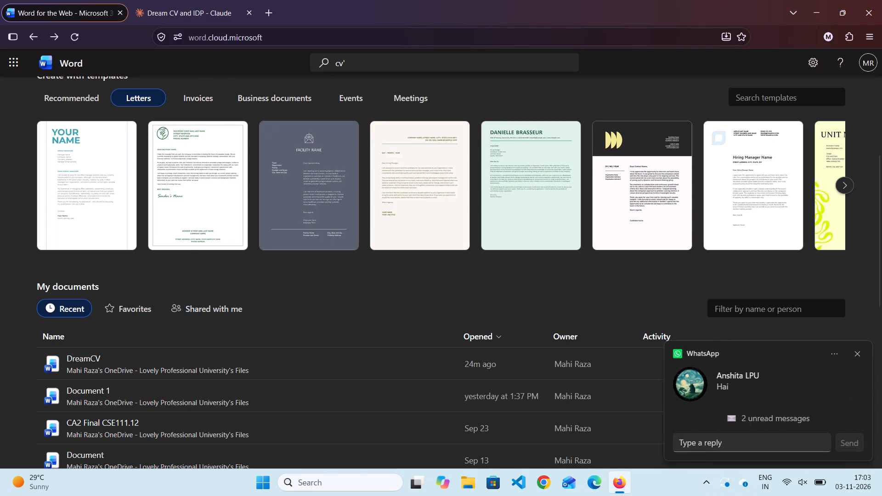
Clear the file search text on the Word home page.
left_click(383, 61)
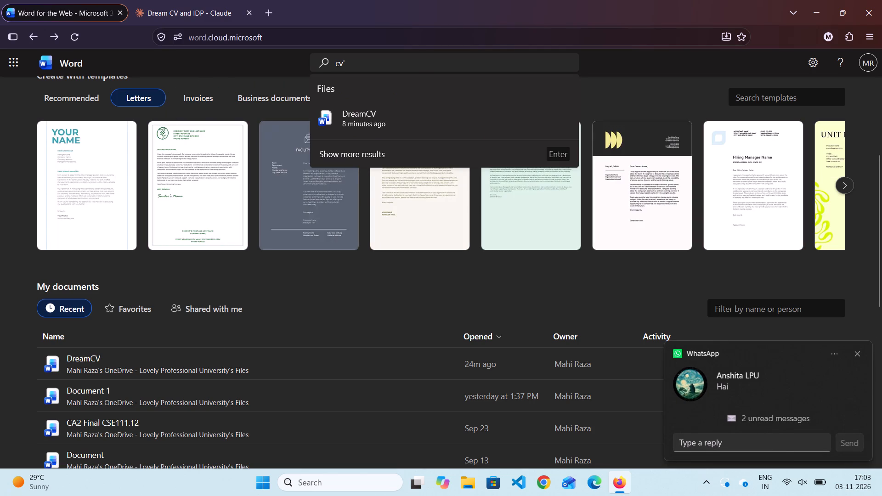
key("BackSpace")
key("BackSpace")
key("BackSpace")
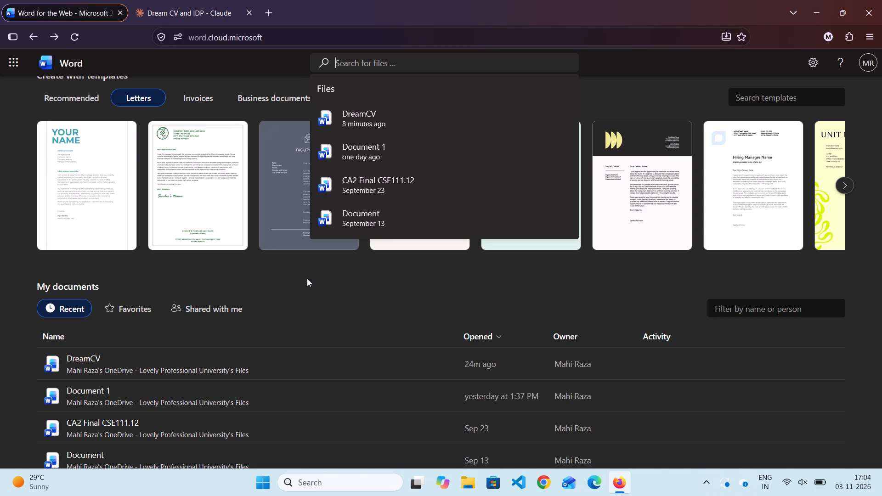
scroll(88, 198, "up", 5)
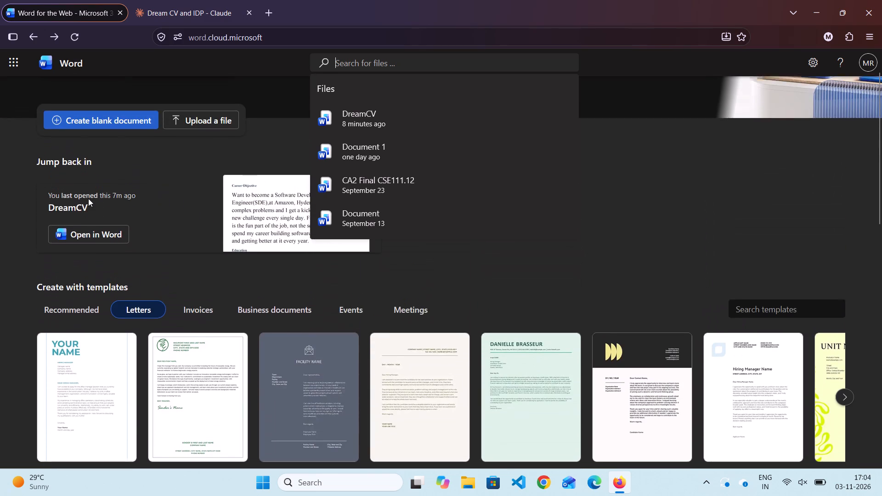
scroll(88, 198, "up", 3)
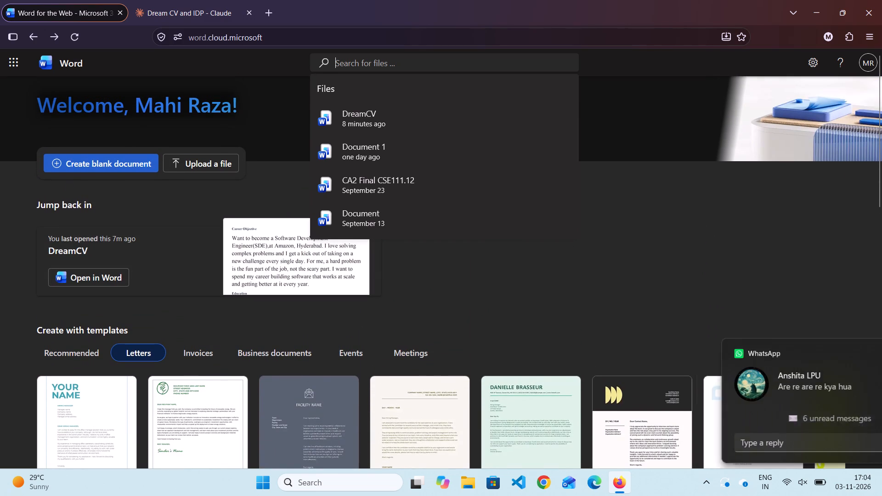
Search Google in a new browser tab for "app or website fr making cv".
left_click(261, 12)
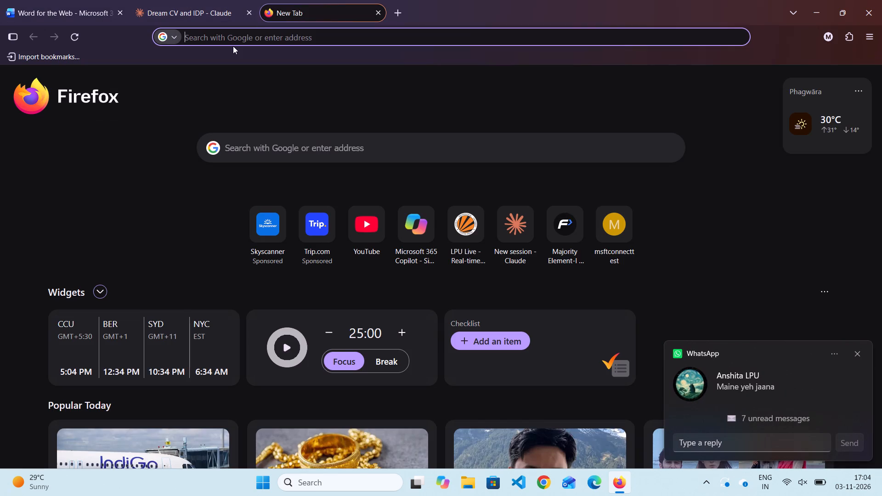
type("app")
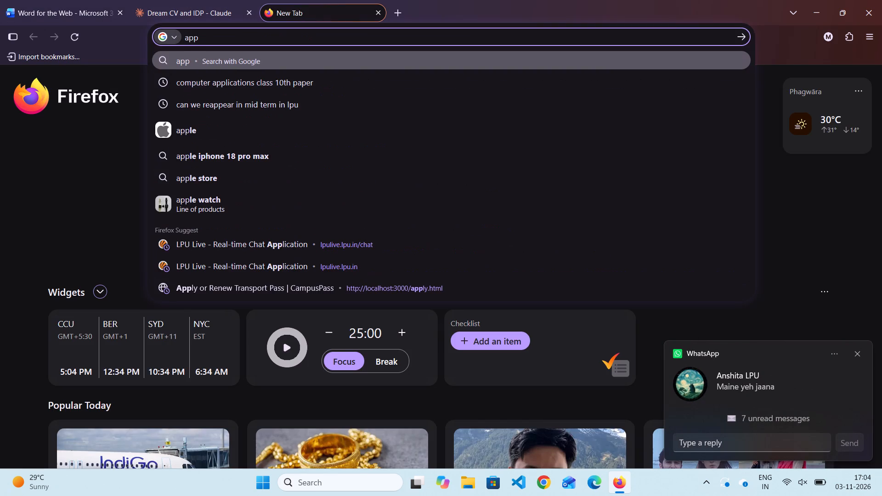
key("space")
type("or website fr making cv")
key("Return")
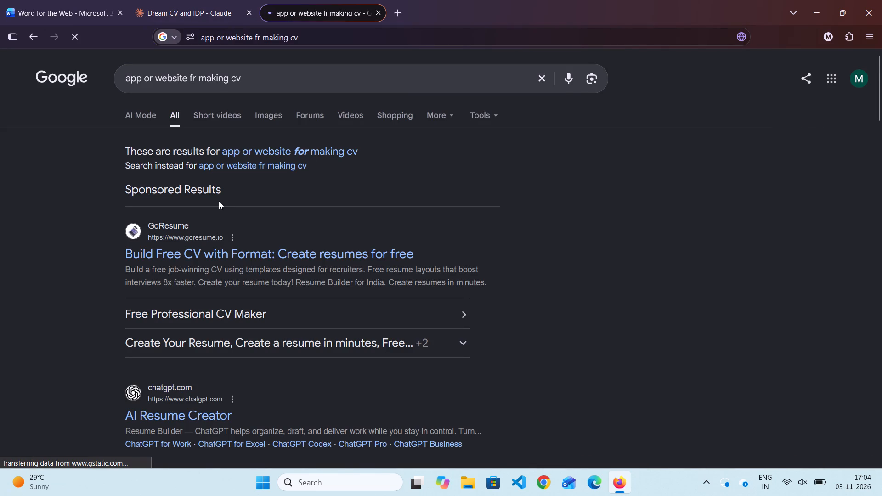
Refine the Google search to "app or website fr making cv layout".
scroll(219, 201, "down", 1)
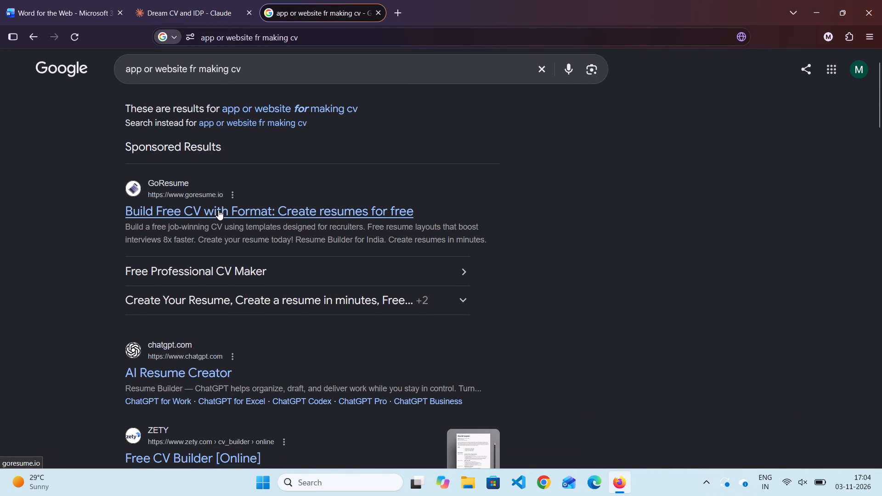
left_click(336, 61)
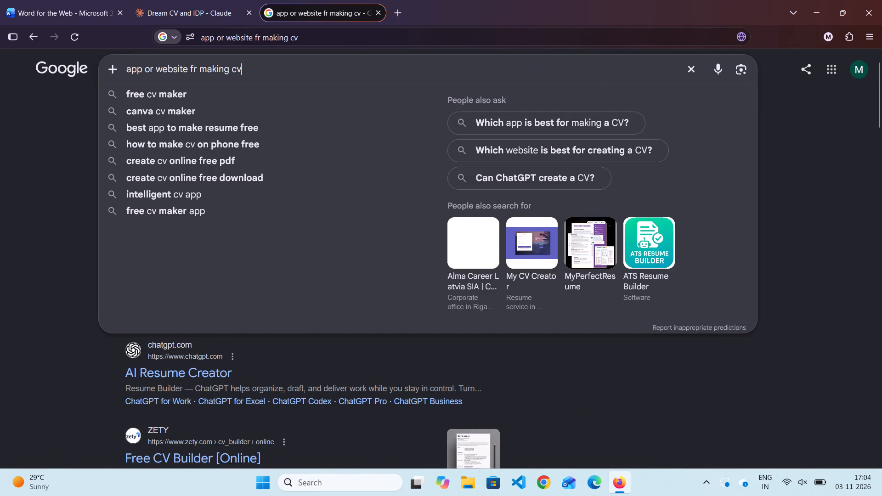
key("space")
type("layout")
key("Return")
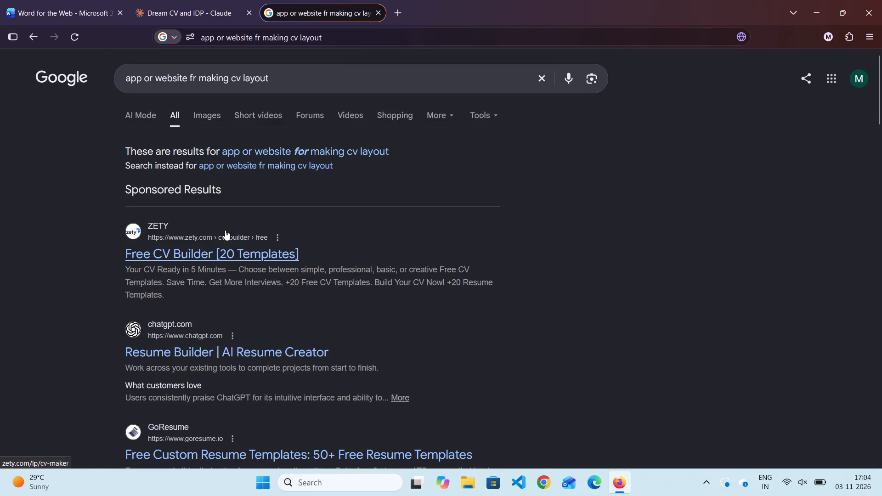
Open Zety's Free CV Builder from the search results and start creating a new CV.
left_click(225, 245)
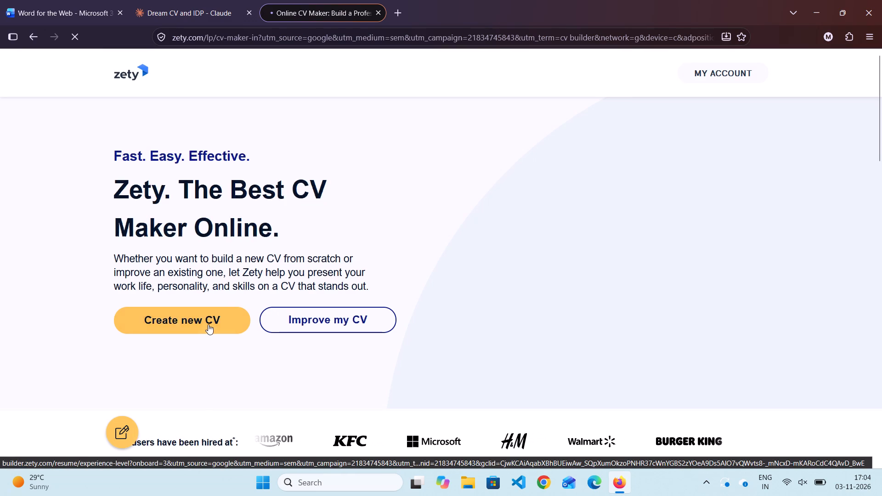
scroll(207, 326, "down", 2)
scroll(207, 326, "up", 2)
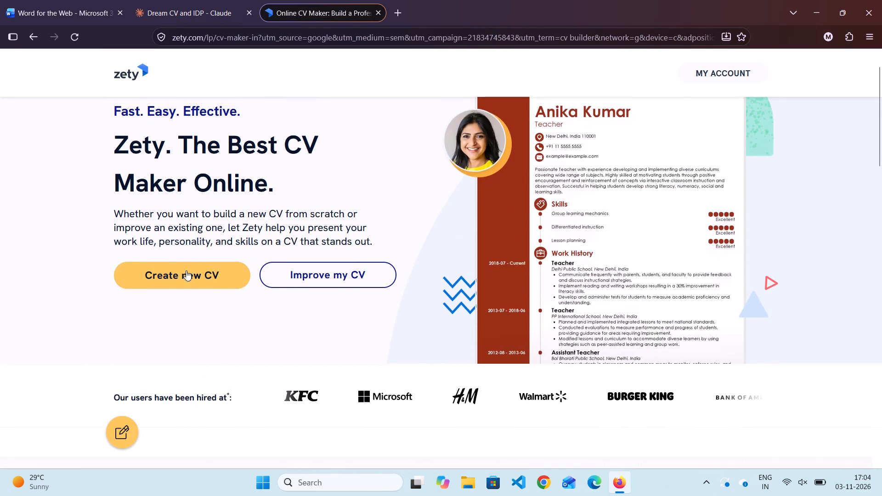
left_click(195, 278)
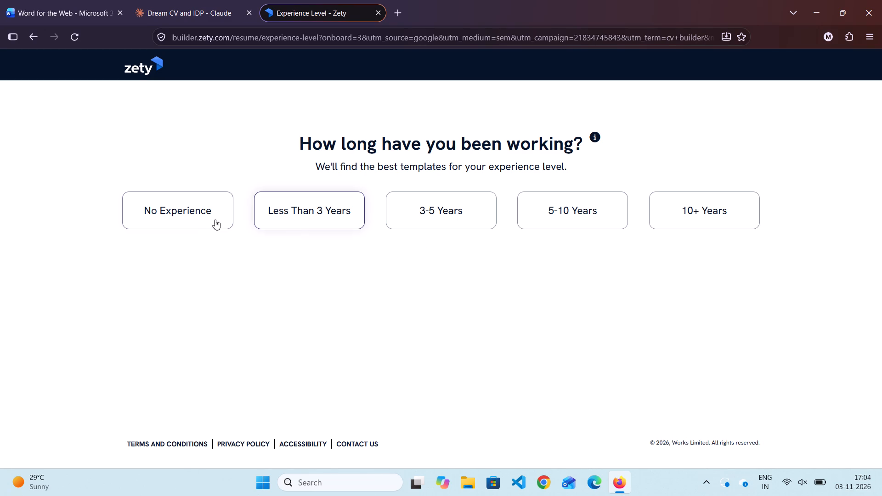
Answer the background questions with No Experience and student status Yes, and decline to state the education level.
left_click(204, 219)
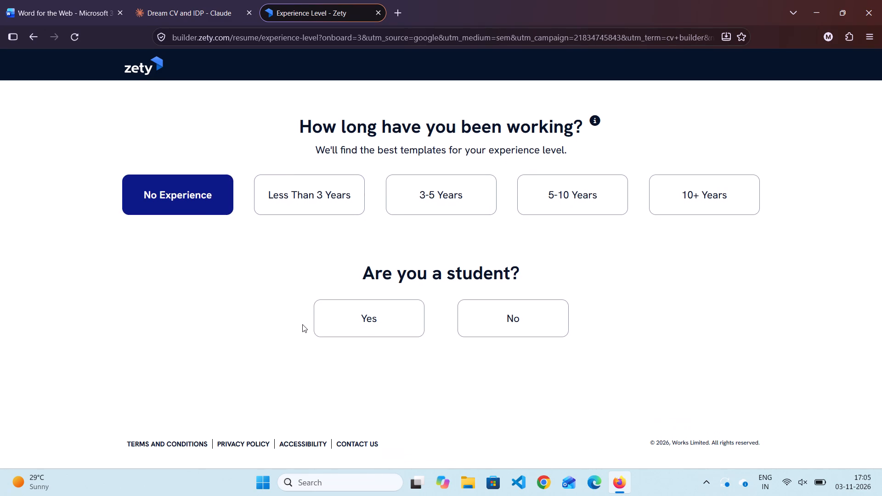
left_click(385, 311)
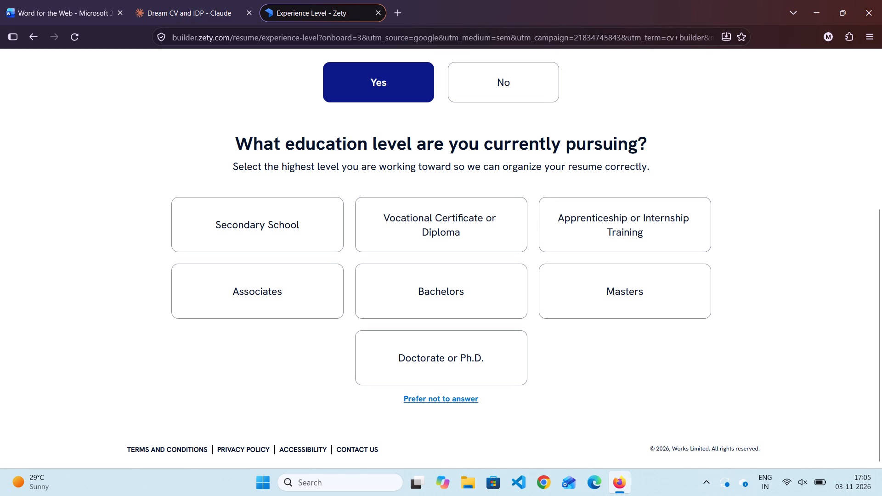
scroll(363, 340, "down", 1)
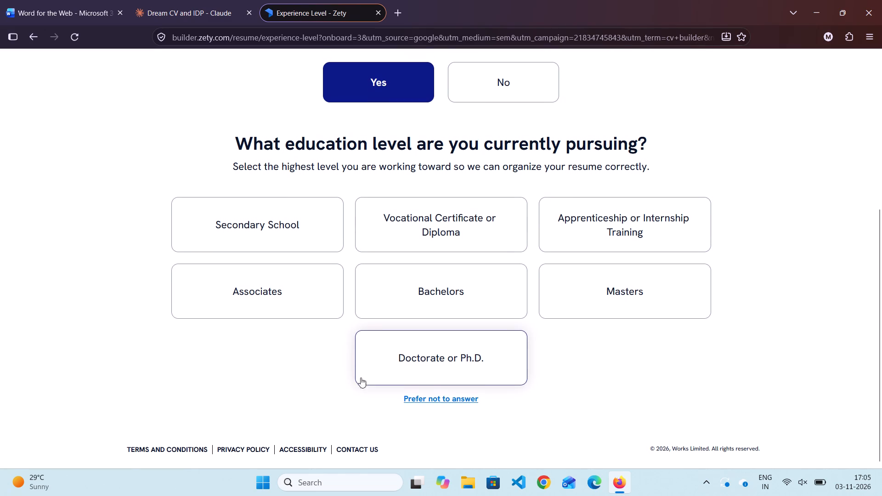
left_click(431, 400)
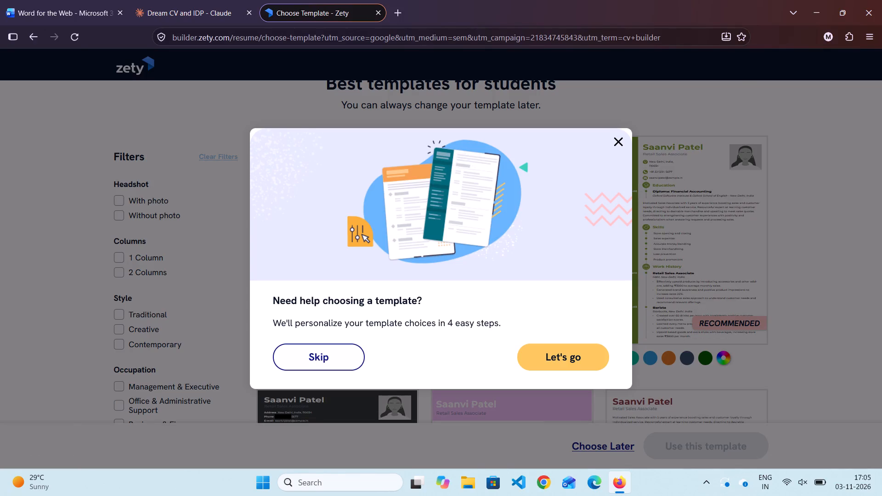
Skip the guided template help and filter the templates to Without photo and the Creative style.
left_click(342, 359)
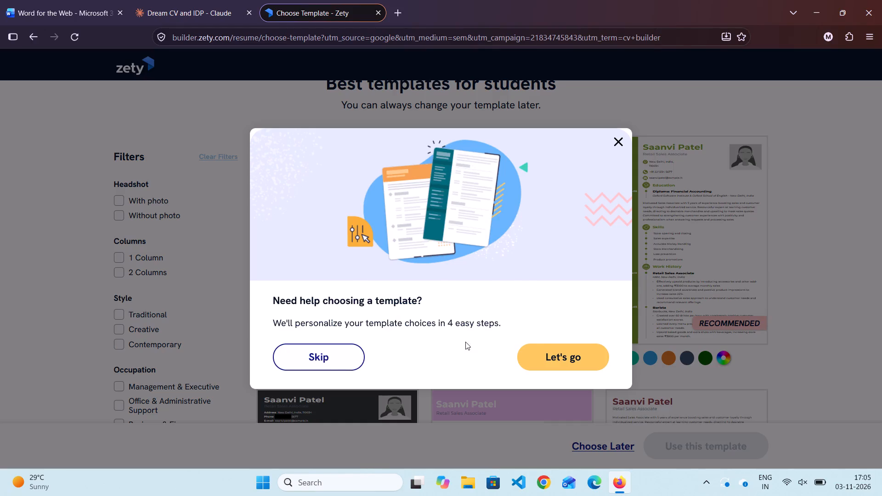
scroll(507, 323, "up", 2)
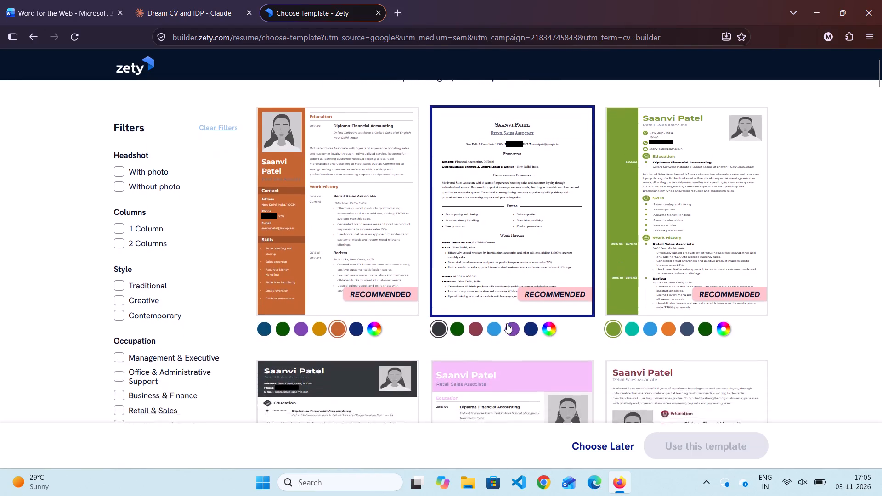
scroll(507, 323, "up", 2)
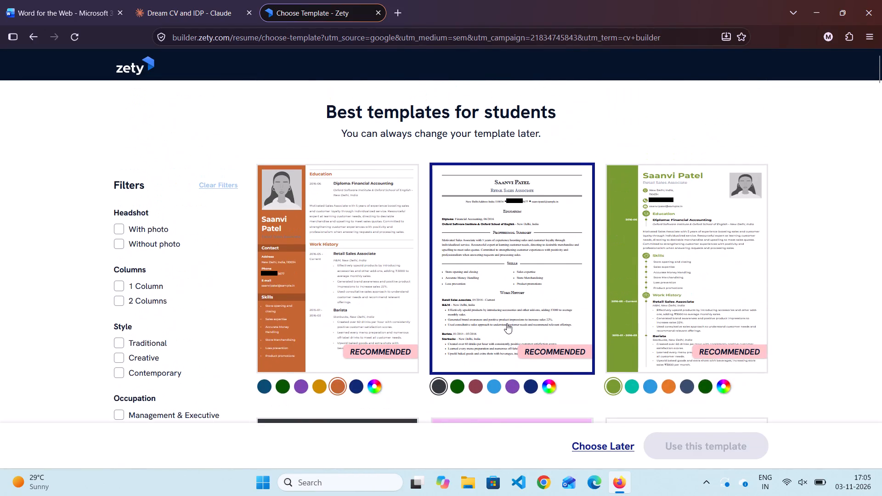
scroll(507, 323, "down", 2)
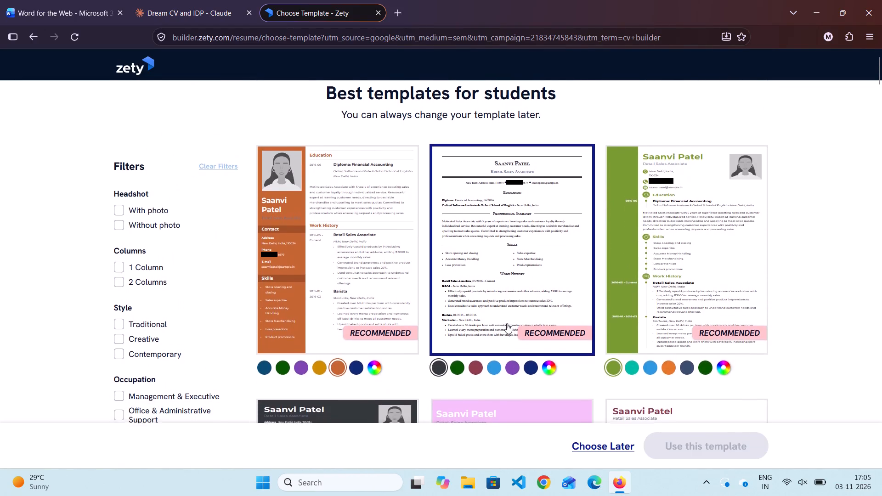
scroll(507, 323, "down", 1)
scroll(507, 323, "up", 1)
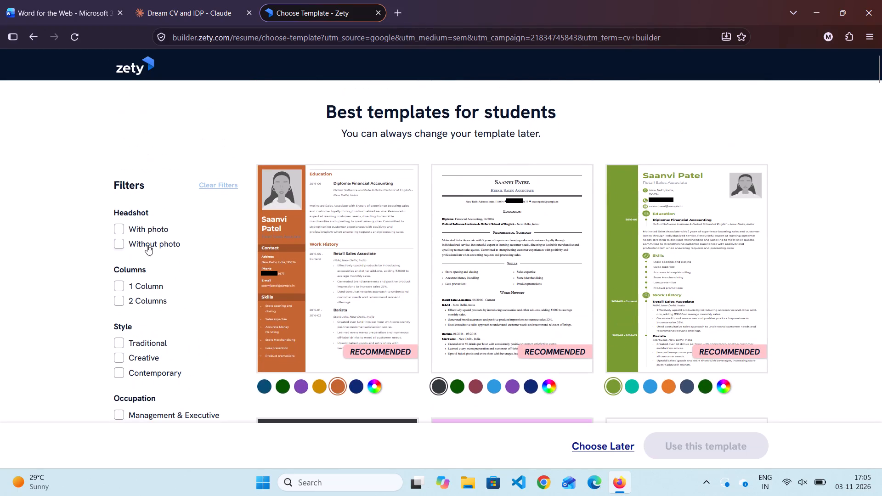
left_click(120, 242)
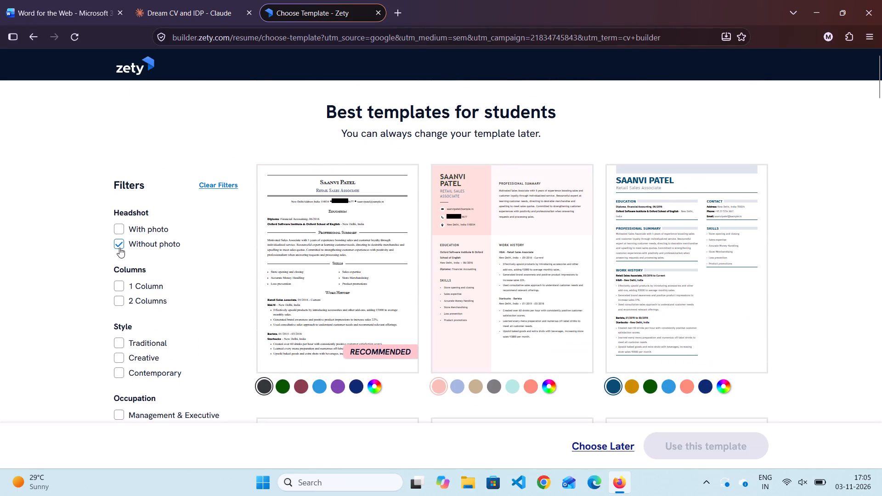
scroll(144, 296, "down", 3)
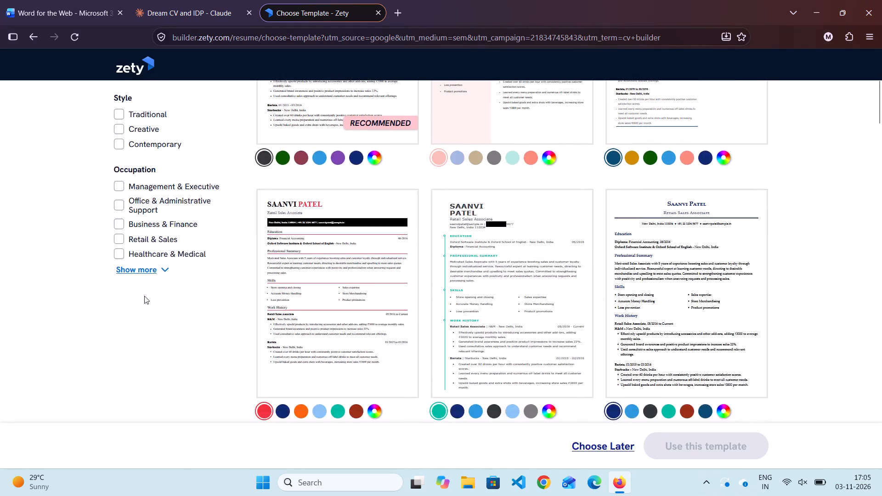
scroll(144, 296, "up", 3)
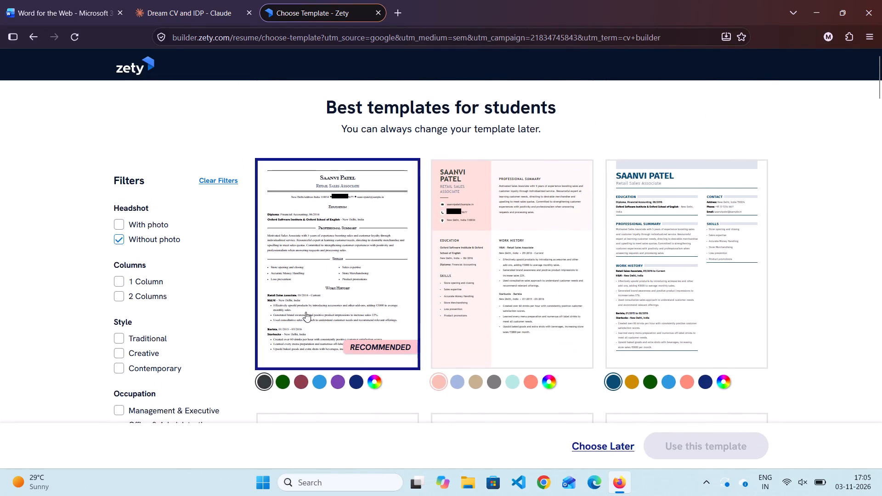
left_click(116, 351)
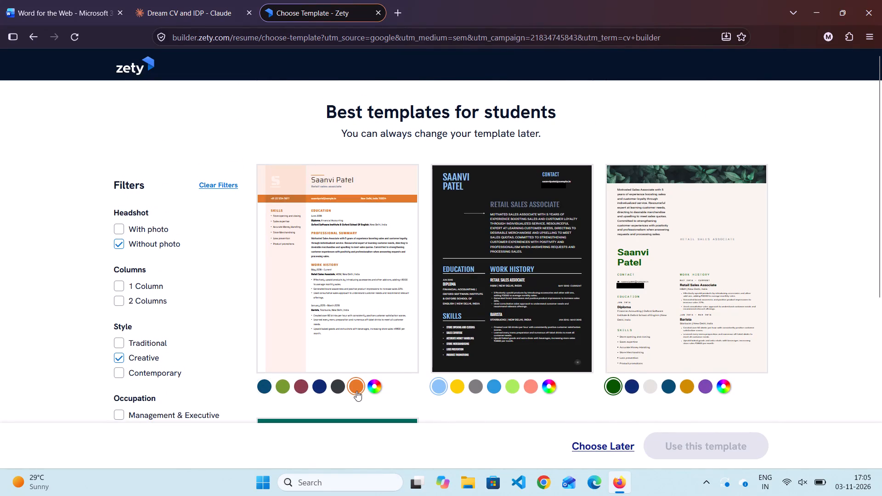
Examine the filtered creative templates and their colour options to compare layouts.
scroll(356, 391, "down", 3)
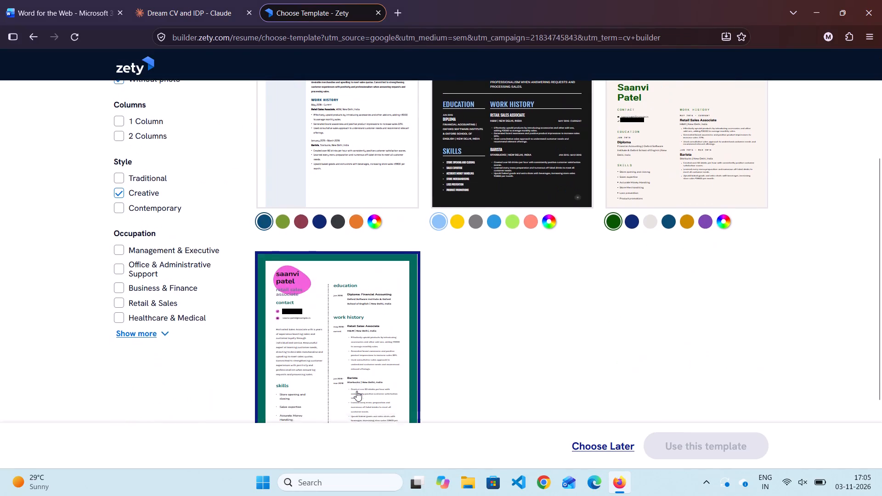
scroll(356, 391, "down", 4)
scroll(356, 391, "up", 5)
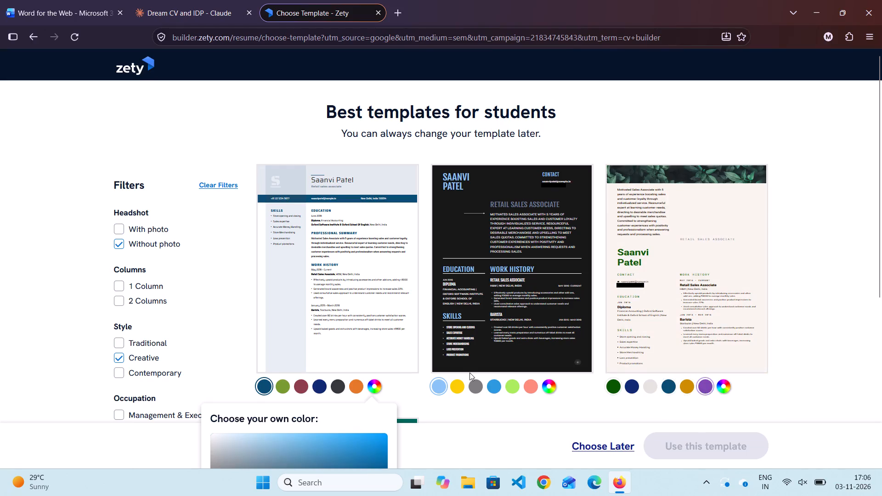
scroll(469, 372, "down", 4)
scroll(321, 349, "down", 3)
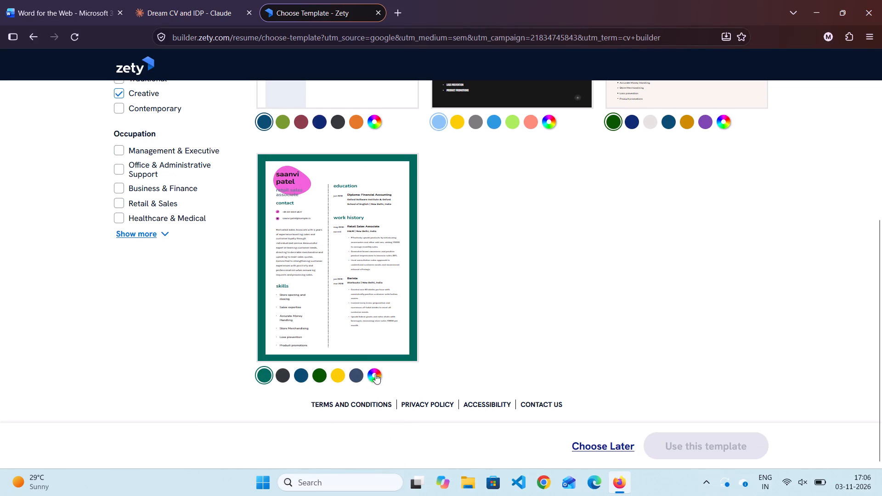
scroll(546, 294, "up", 6)
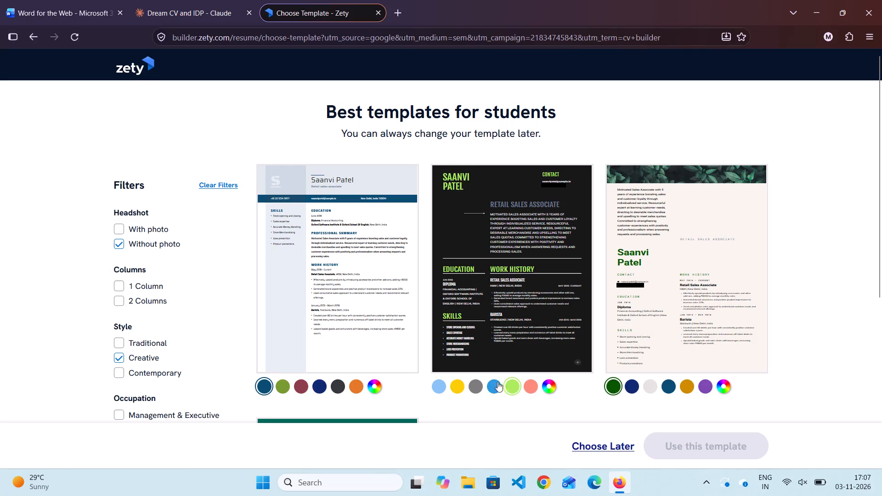
Use the black creative template with the Carolina Blue accent colour for the CV.
left_click(497, 326)
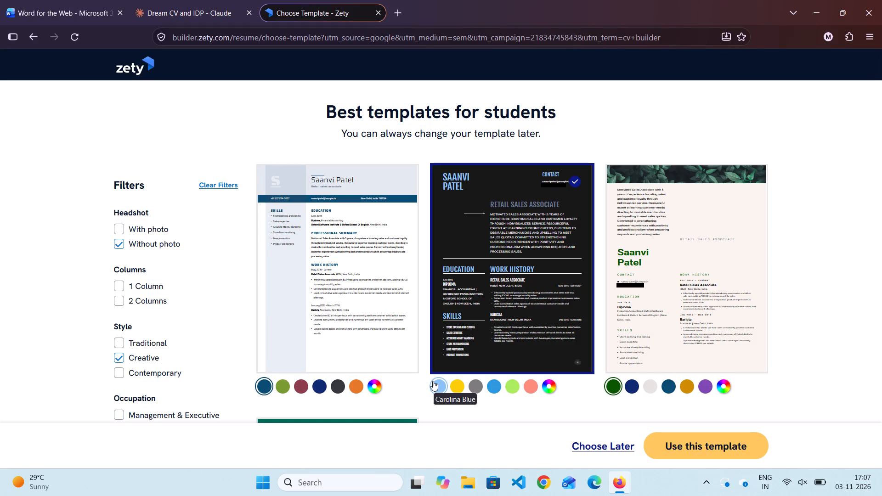
left_click(433, 381)
left_click(540, 332)
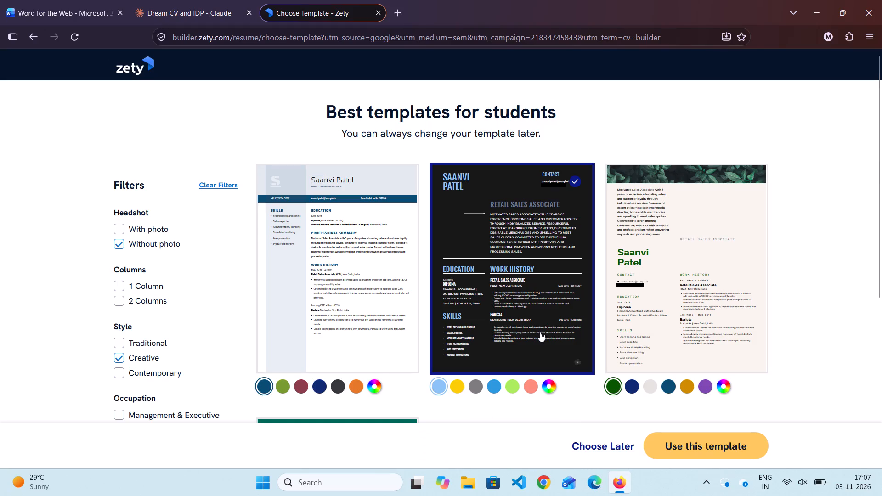
left_click(562, 293)
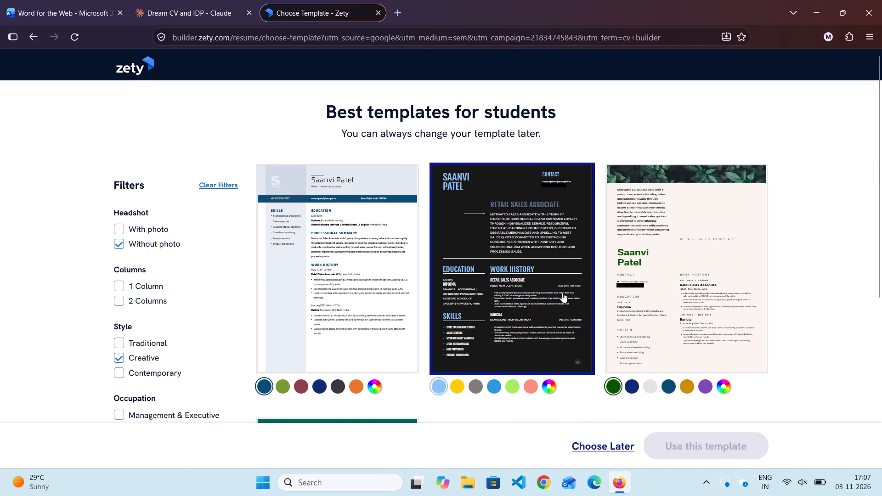
left_click(681, 446)
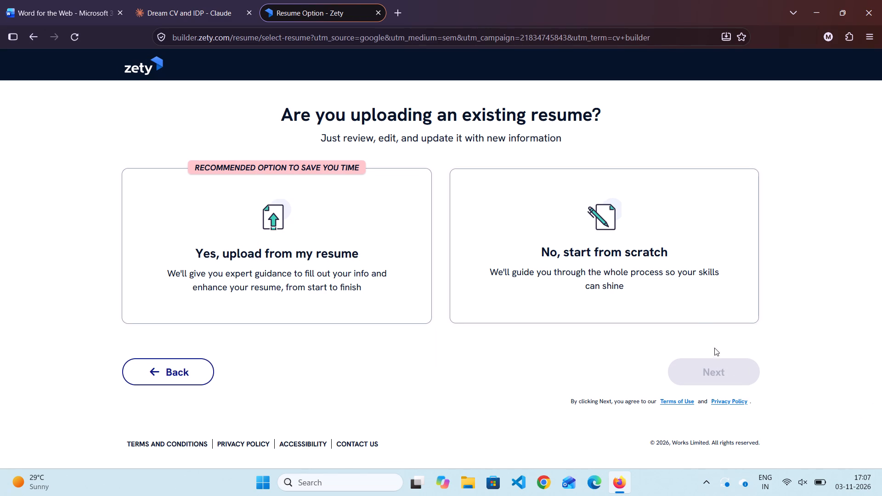
Choose to start the resume from scratch and continue to the contact details.
left_click(694, 264)
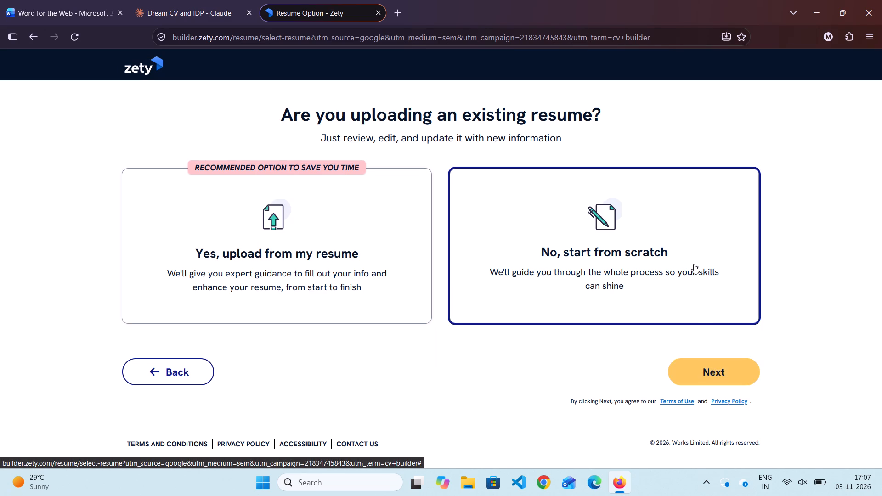
left_click(718, 376)
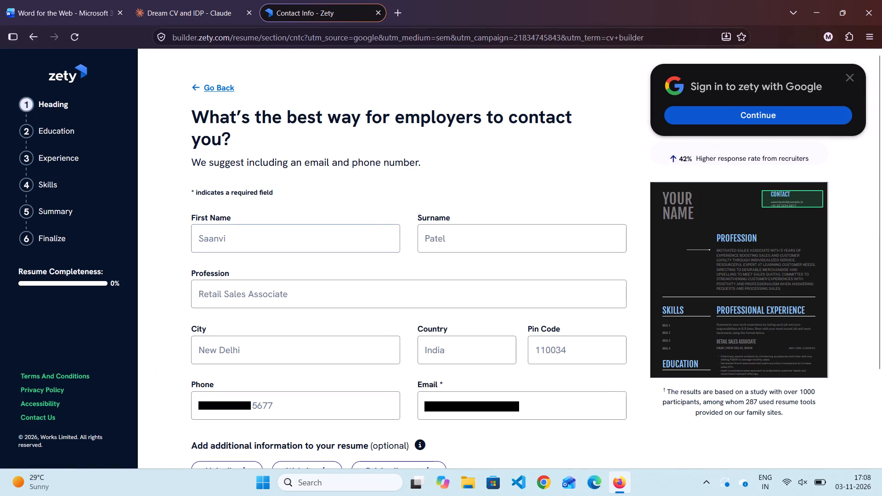
Enter the CV owner's first name and surname in the contact details.
left_click(365, 223)
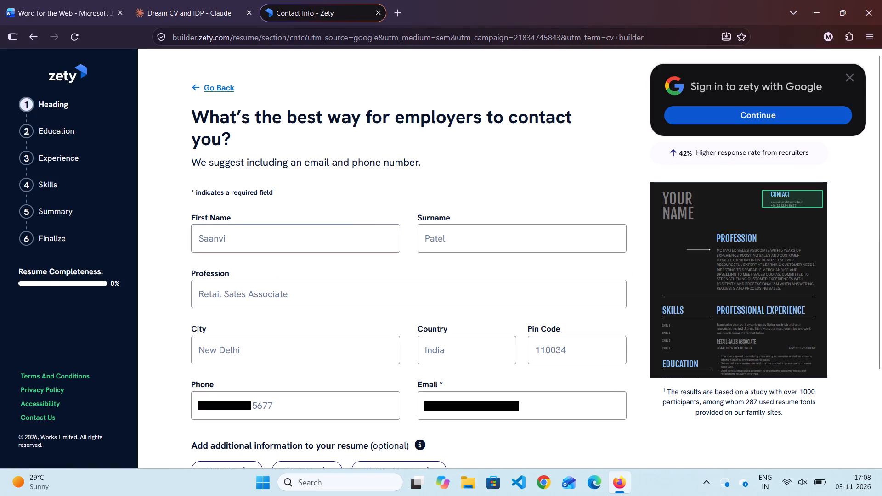
left_click(331, 236)
key("BackSpace")
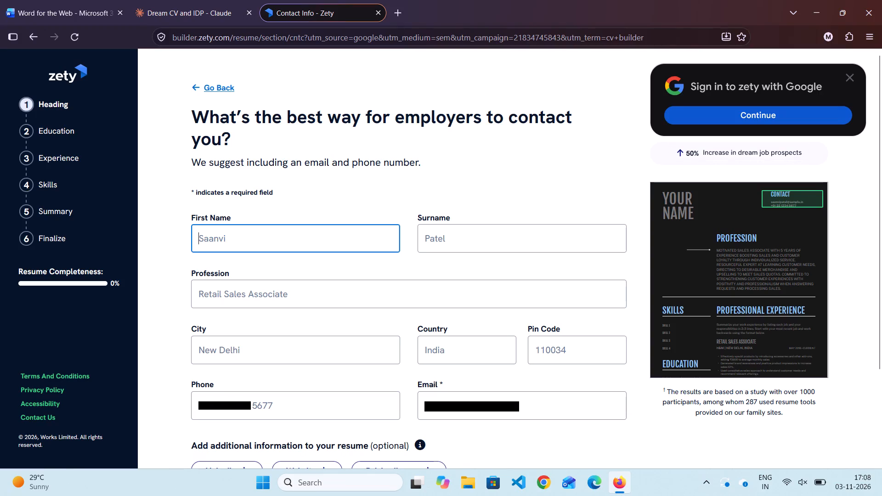
key("m")
type("ahi")
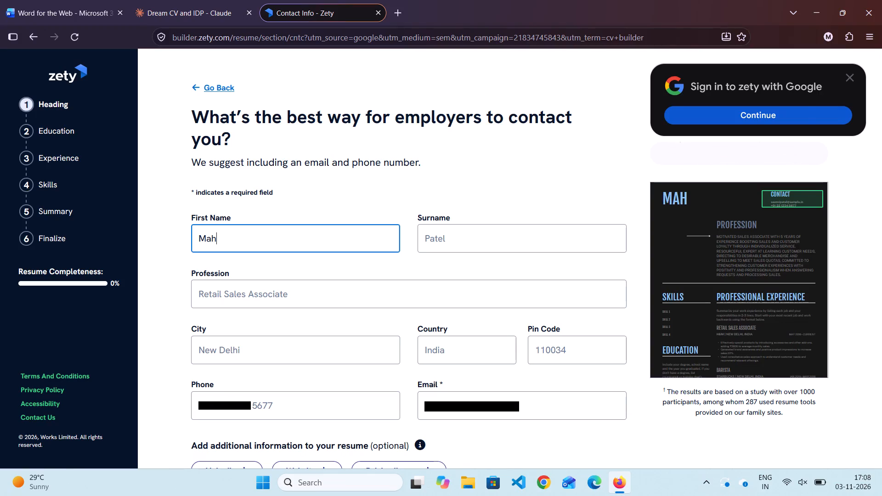
key("Right")
key("Right")
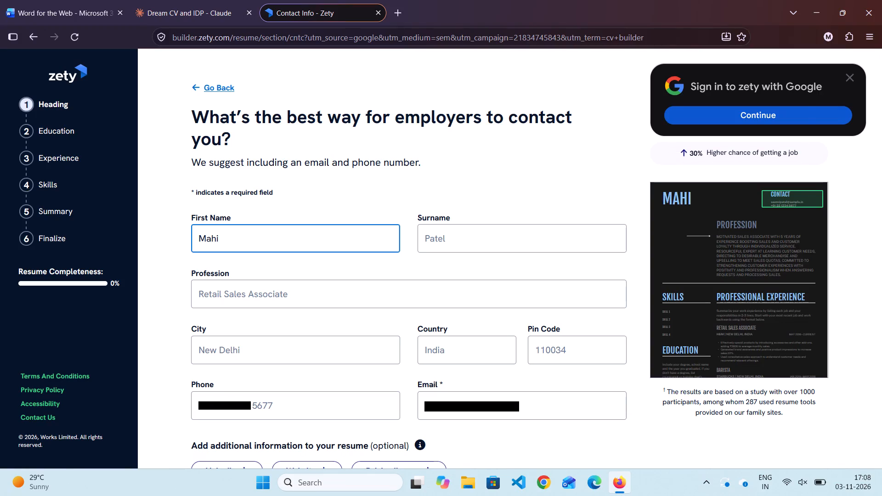
left_click(469, 236)
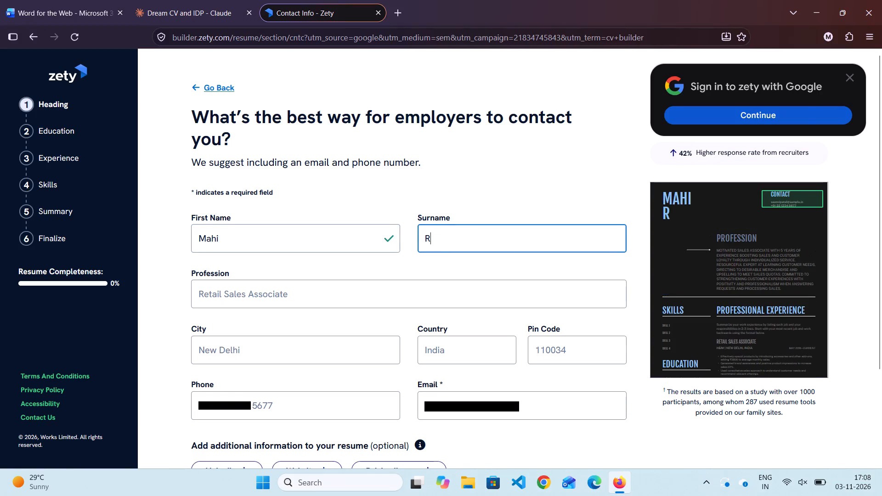
type("aza")
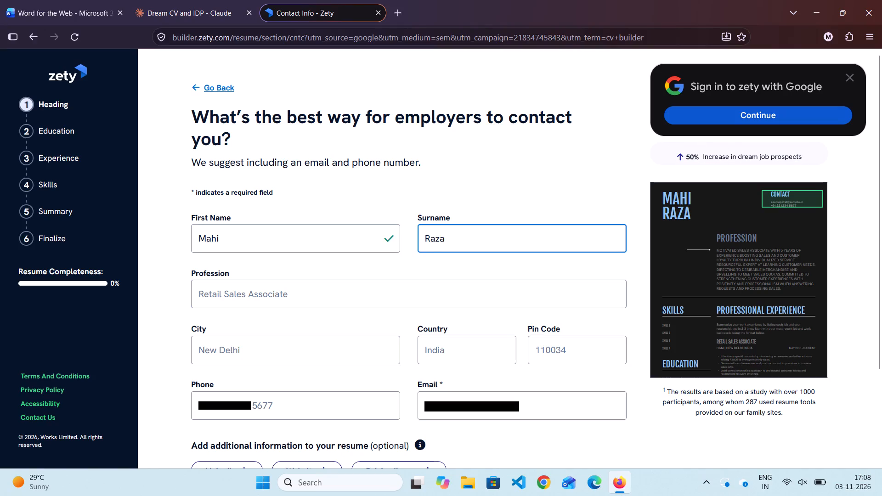
Enter "Pursuing" as the profession.
left_click(408, 287)
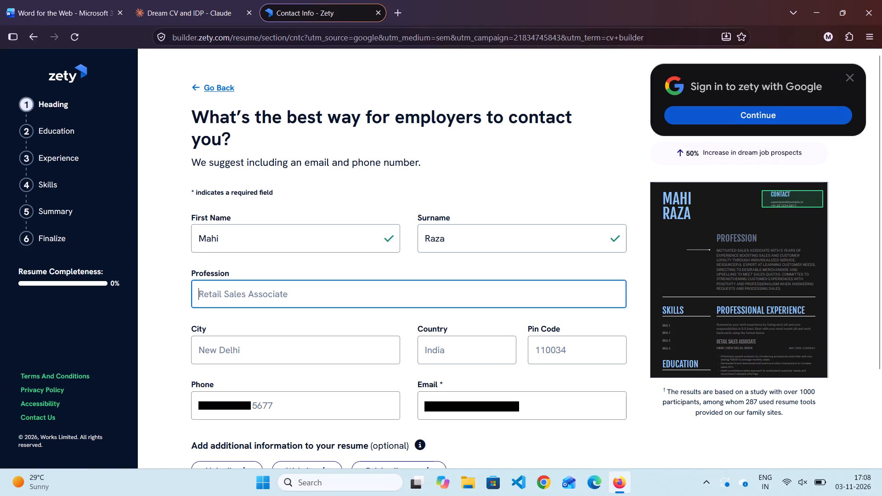
type("ursui")
type("ng")
key("space")
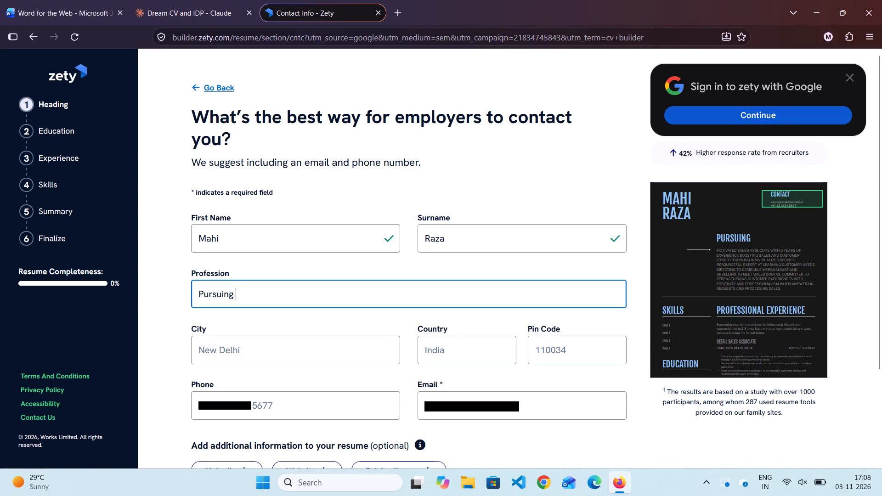
Set the city to Datia using the matching suggestion.
scroll(244, 291, "down", 4)
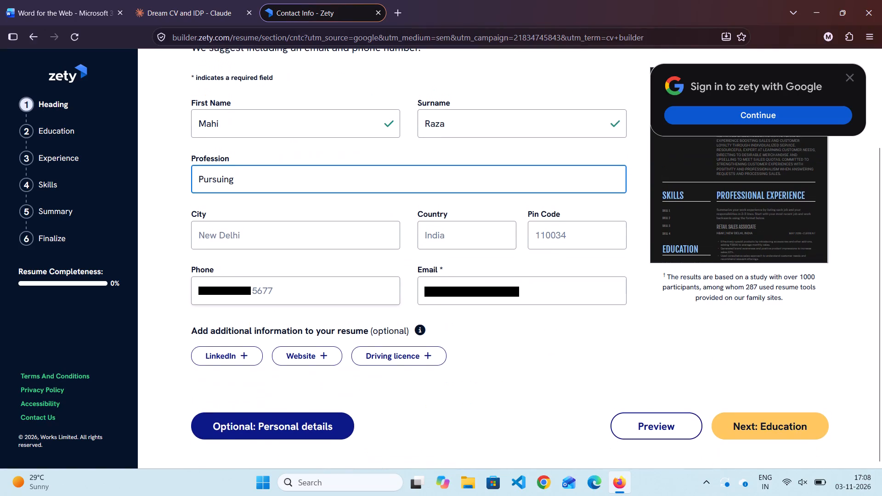
left_click(228, 231)
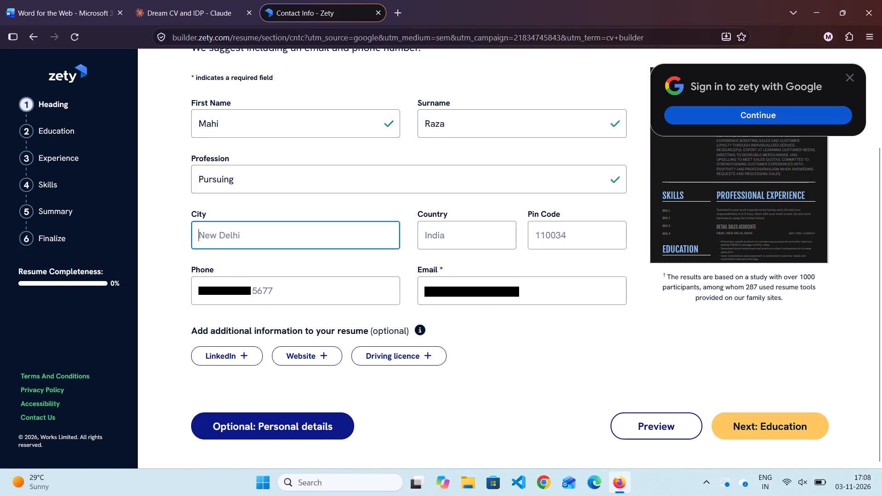
type("adhya")
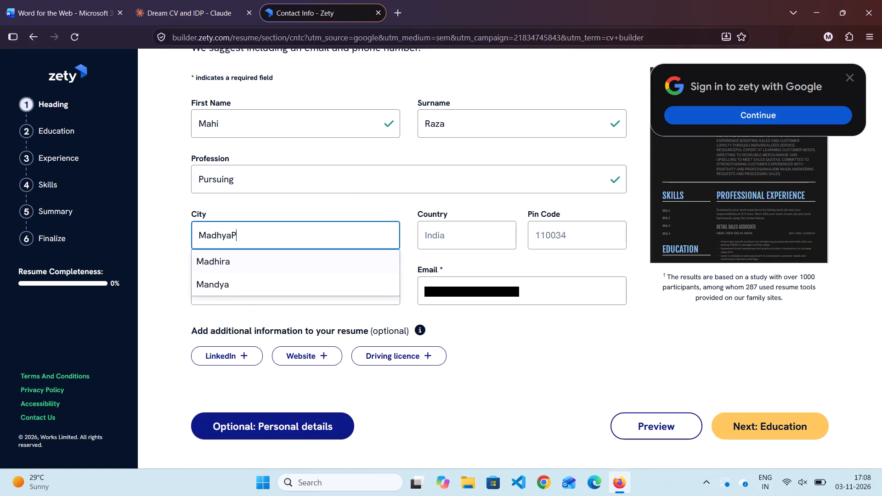
key("BackSpace")
key("p")
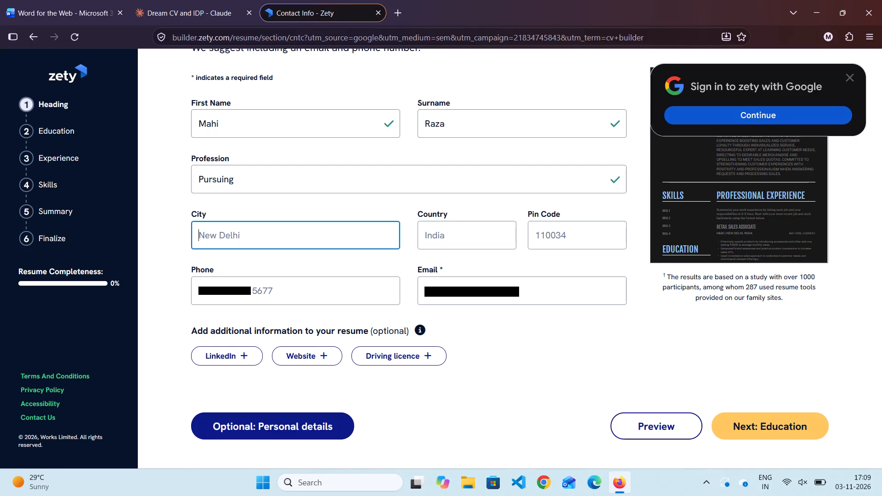
type("at")
type("ia")
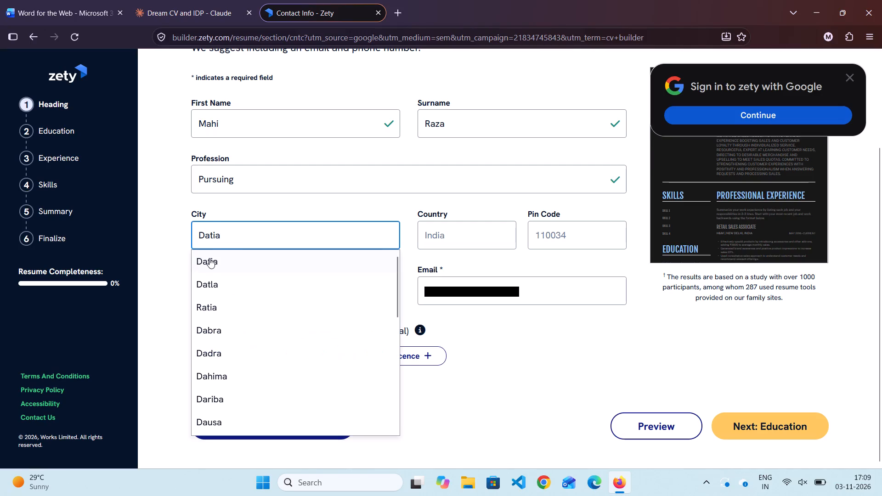
left_click(211, 258)
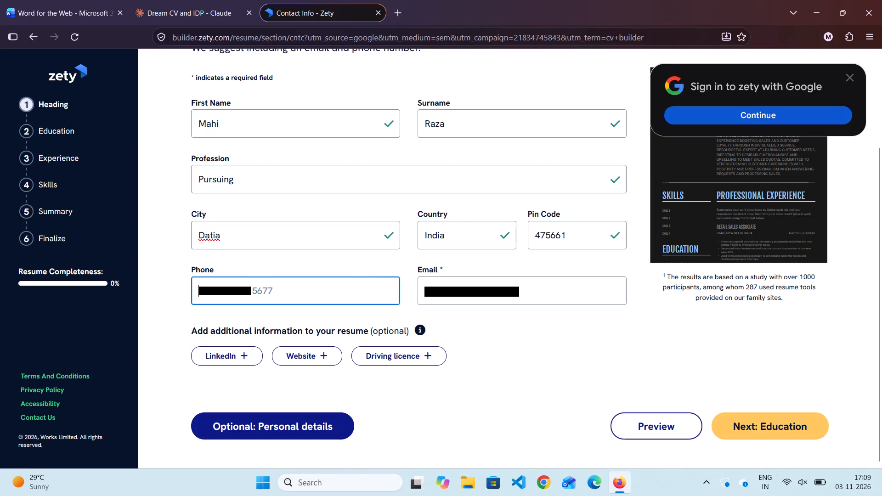
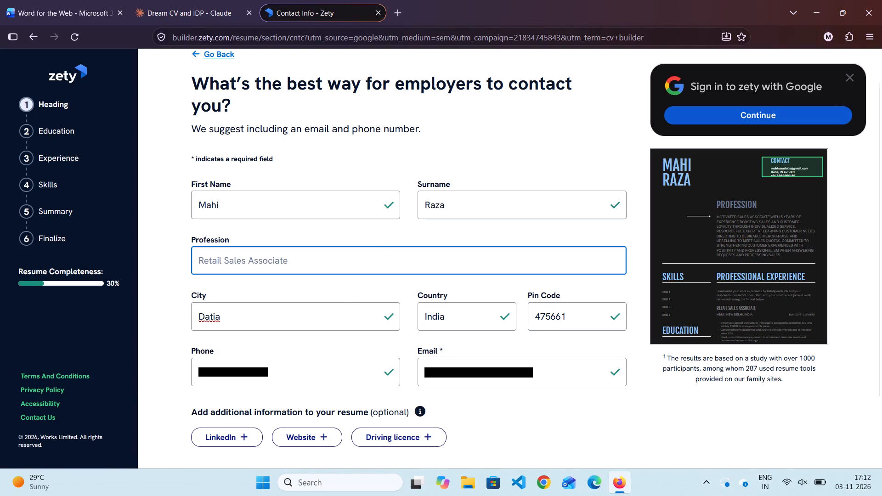
key("ctrl+v")
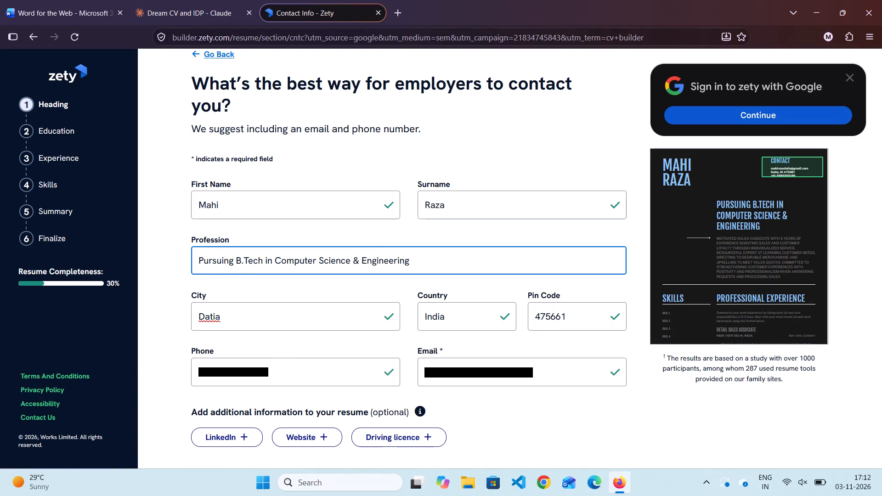
Add the optional LinkedIn field to the resume's contact details.
scroll(222, 357, "down", 2)
left_click(215, 365)
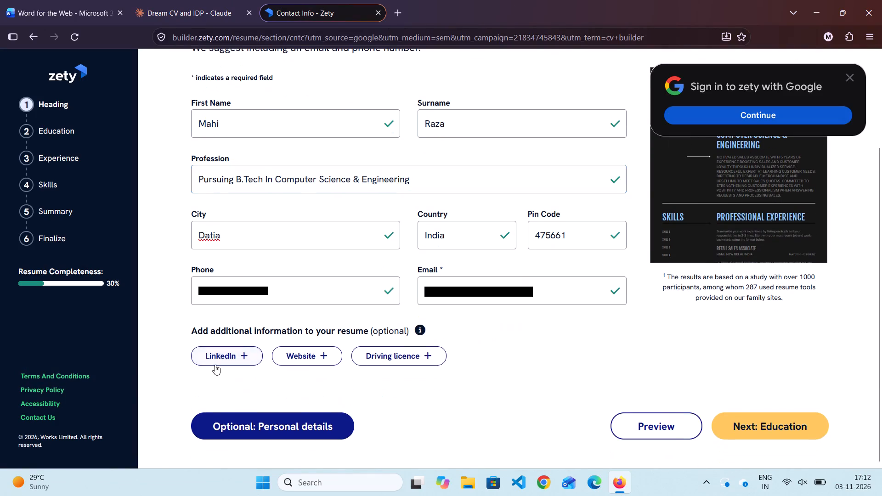
Search the web for "linkedin" in a new browser tab and open the LinkedIn India site from the results.
left_click(392, 10)
type("link")
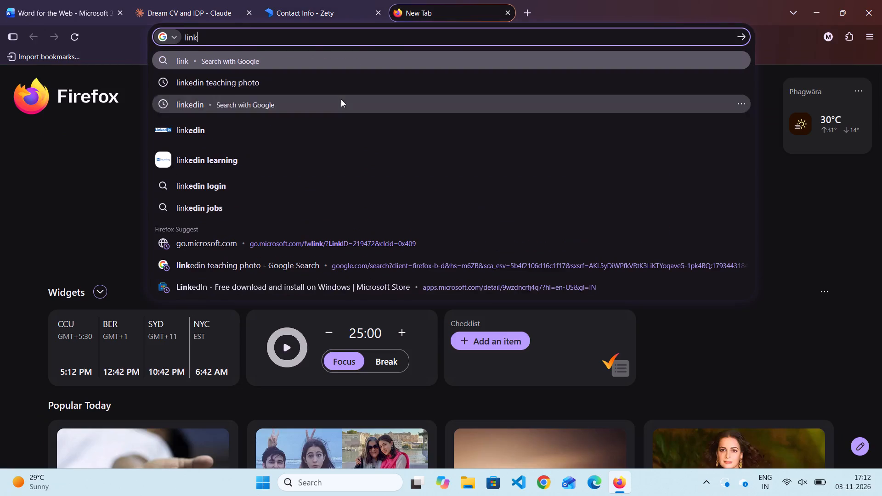
left_click(338, 134)
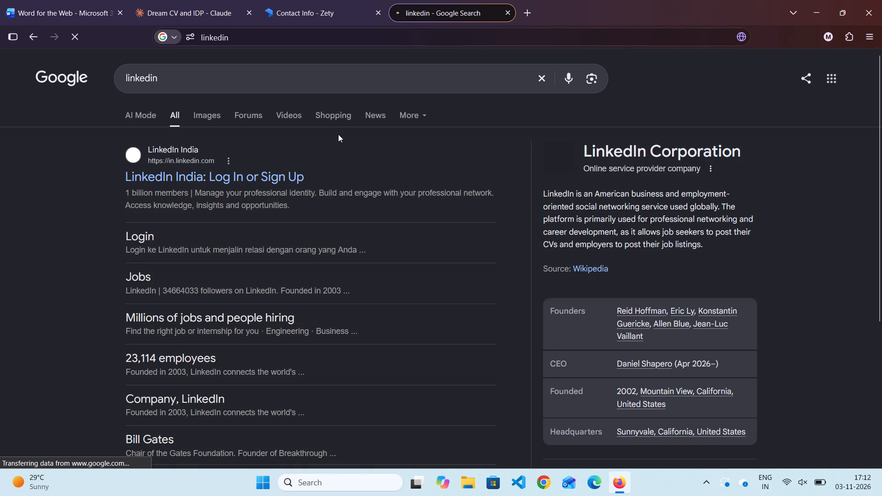
left_click(240, 180)
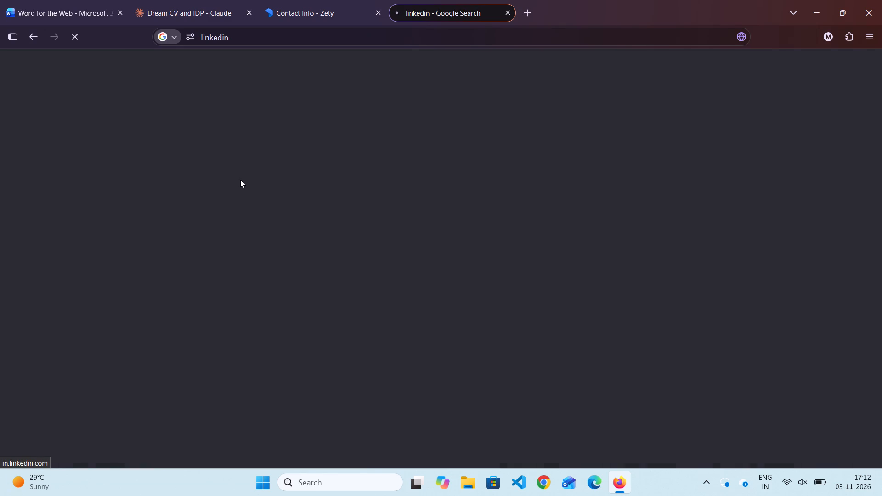